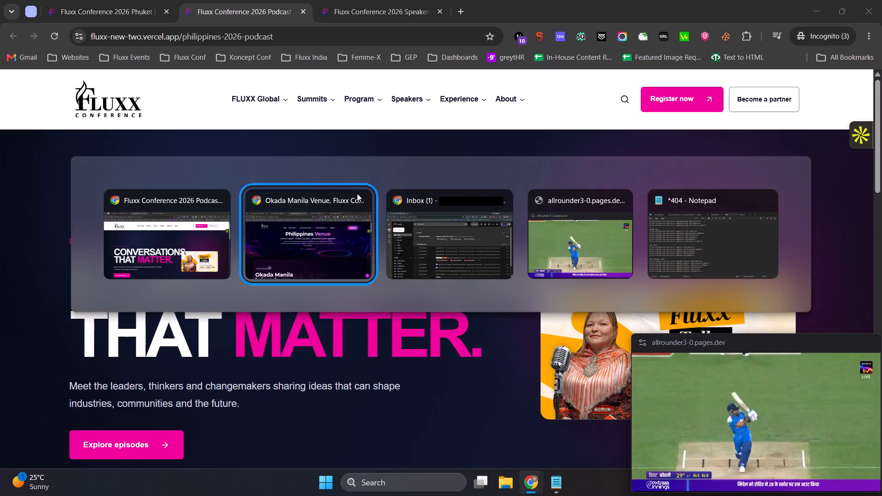
# Switch to the 404 notes in Notepad to view the list of Philippines 2026 page URLs.
pyautogui.hotkey('alt', 'Tab')
pyautogui.hotkey('alt', 'Tab')
pyautogui.hotkey('alt', 'Tab')
pyautogui.hotkey('alt', 'Tab')
pyautogui.hotkey('alt', 'Tab')
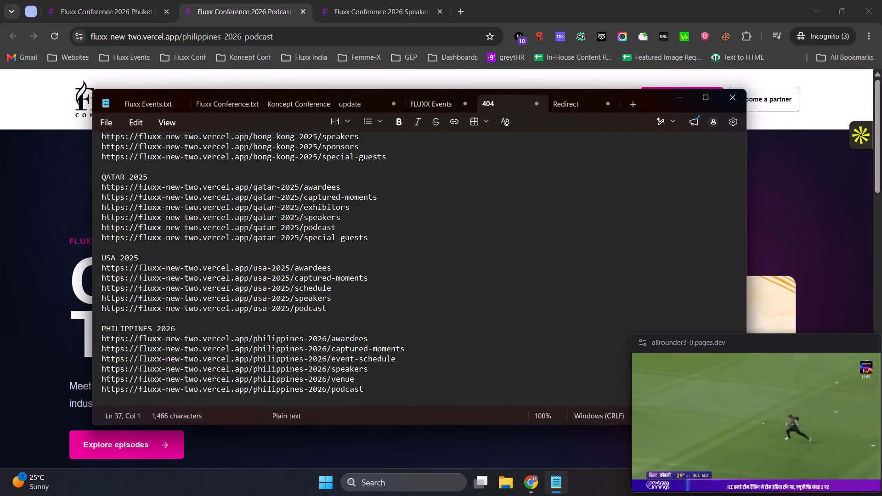
# Switch from the 404 notes in Notepad to another open window.
pyautogui.hotkey('alt', 'Tab')
pyautogui.hotkey('alt', 'Tab')
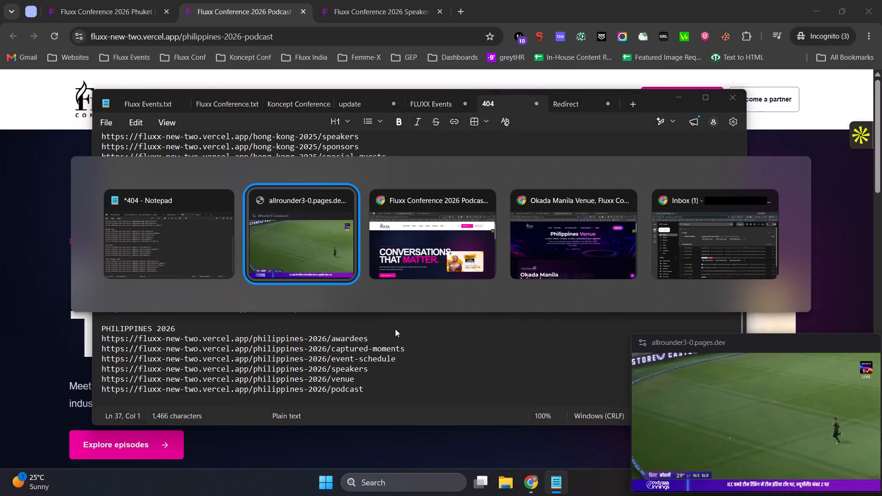
# Check the Redirect note in Notepad against the staging site's Philippines 2026 podcast page address.
pyautogui.hotkey('alt', 'Tab')
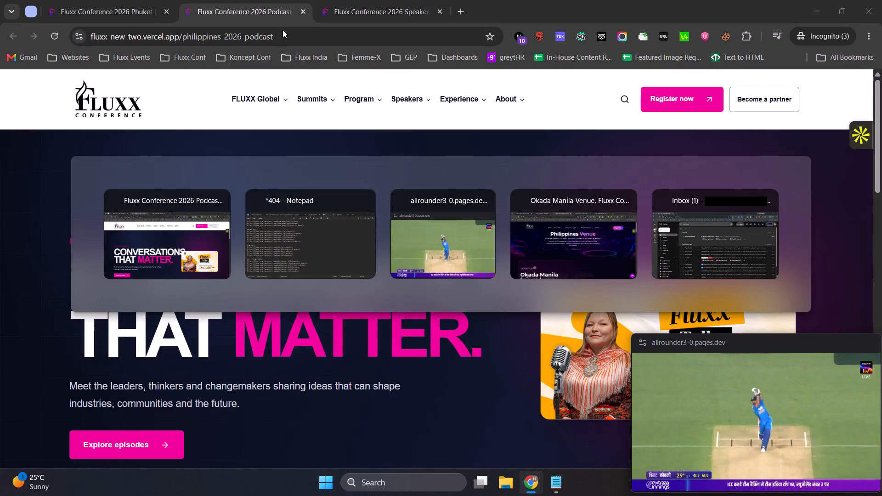
pyautogui.hotkey('alt', 'Tab')
pyautogui.hotkey('alt', 'Tab')
pyautogui.hotkey('alt', 'Tab')
pyautogui.hotkey('alt', 'Tab')
pyautogui.hotkey('alt', 'Tab')
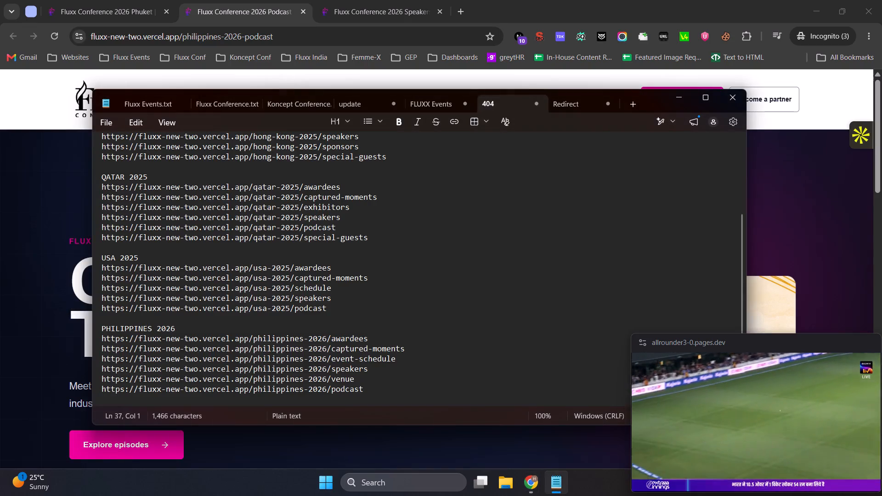
pyautogui.click(581, 106)
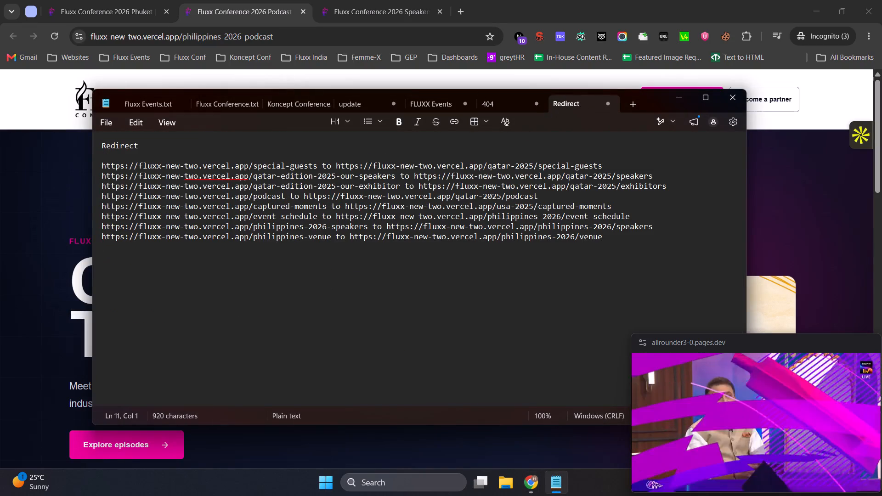
pyautogui.hotkey('alt', 'Tab')
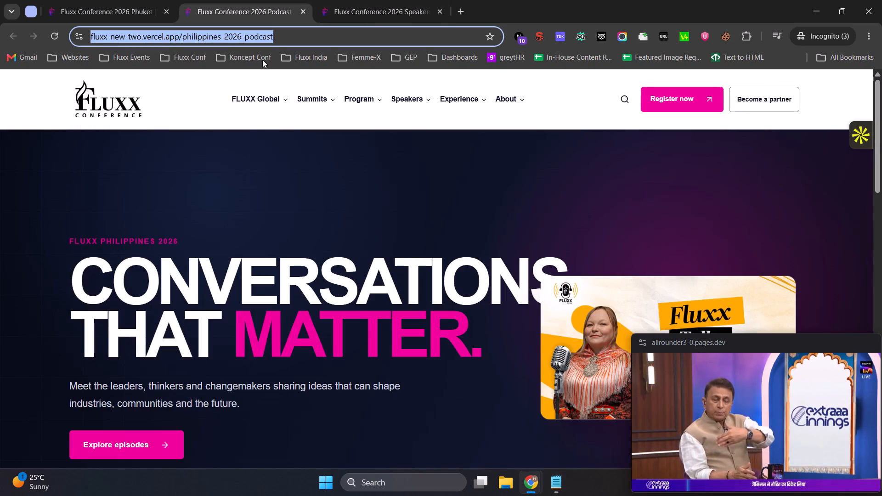
# In the live-site browser window, close the Okada Manila venue page and bring up the Philippines 2026 podcast page.
pyautogui.hotkey('alt', 'Tab')
pyautogui.hotkey('alt', 'Tab')
pyautogui.hotkey('alt', 'Tab')
pyautogui.hotkey('alt', 'Tab')
pyautogui.hotkey('alt', 'Tab')
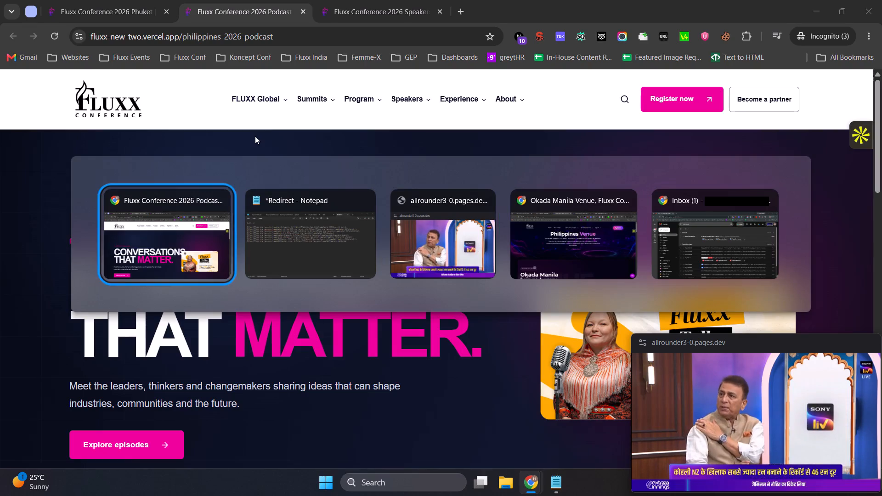
pyautogui.hotkey('alt', 'Tab')
pyautogui.hotkey('alt', 'Tab')
pyautogui.hotkey('alt', 'Tab')
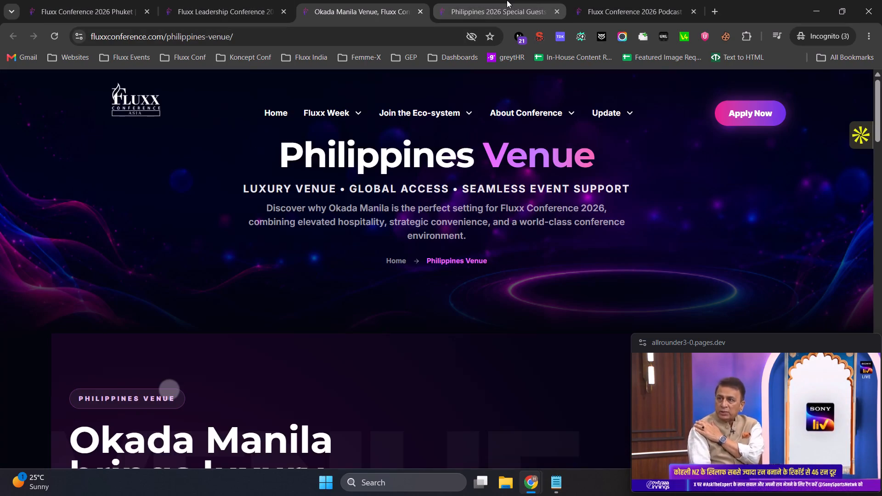
pyautogui.click(422, 13)
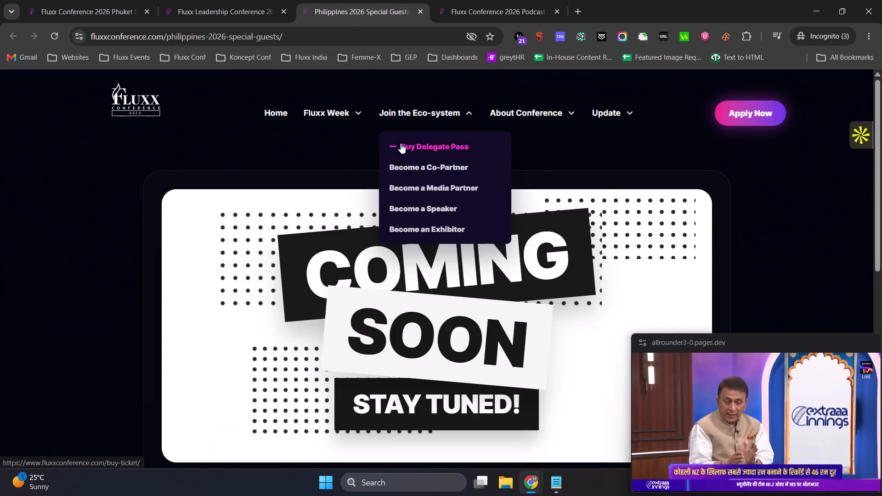
pyautogui.click(514, 19)
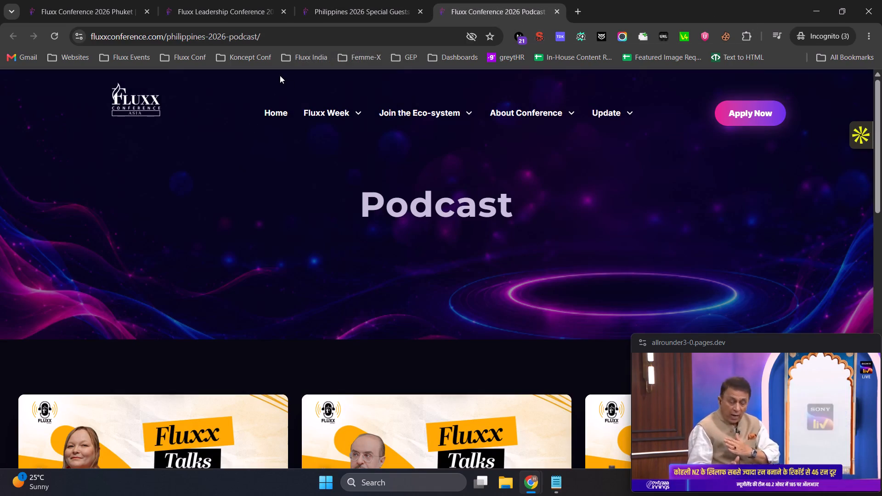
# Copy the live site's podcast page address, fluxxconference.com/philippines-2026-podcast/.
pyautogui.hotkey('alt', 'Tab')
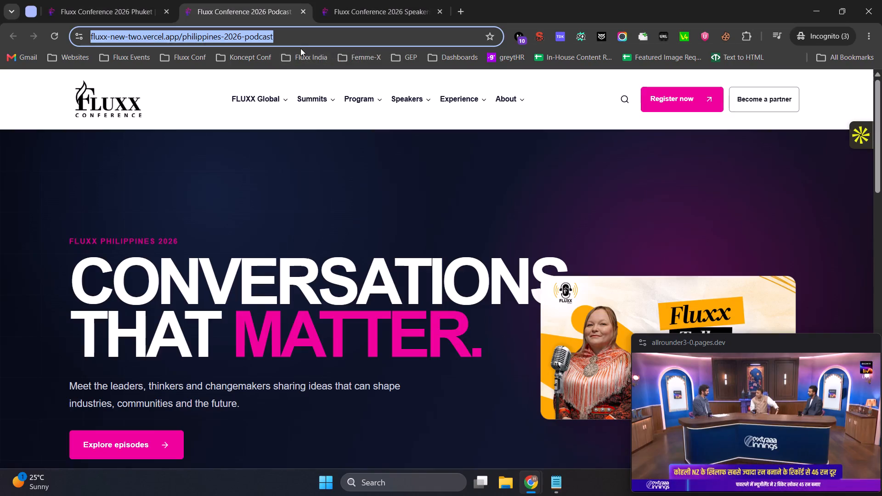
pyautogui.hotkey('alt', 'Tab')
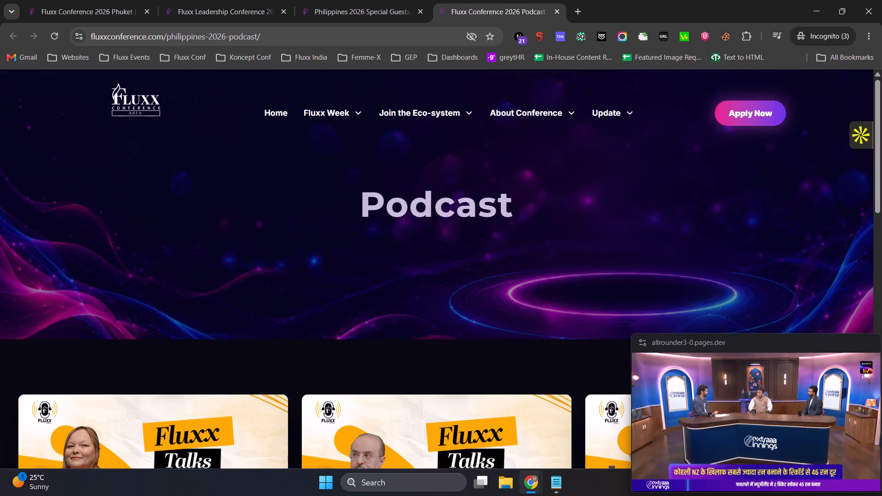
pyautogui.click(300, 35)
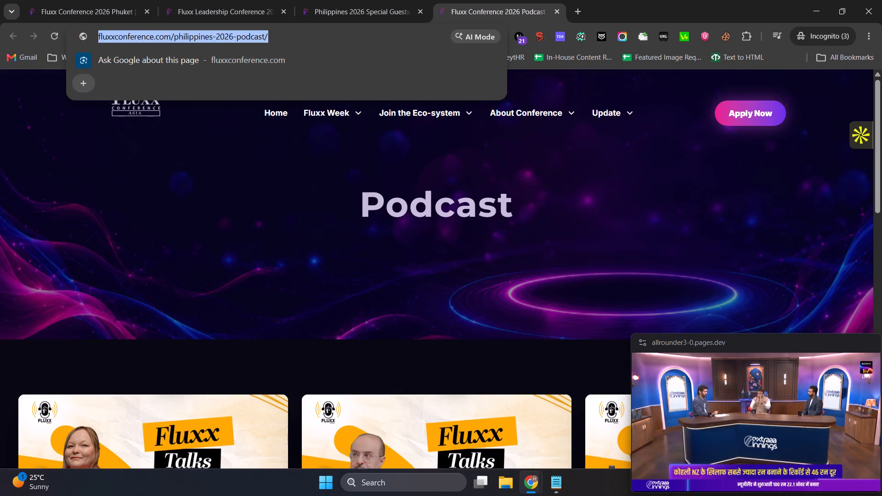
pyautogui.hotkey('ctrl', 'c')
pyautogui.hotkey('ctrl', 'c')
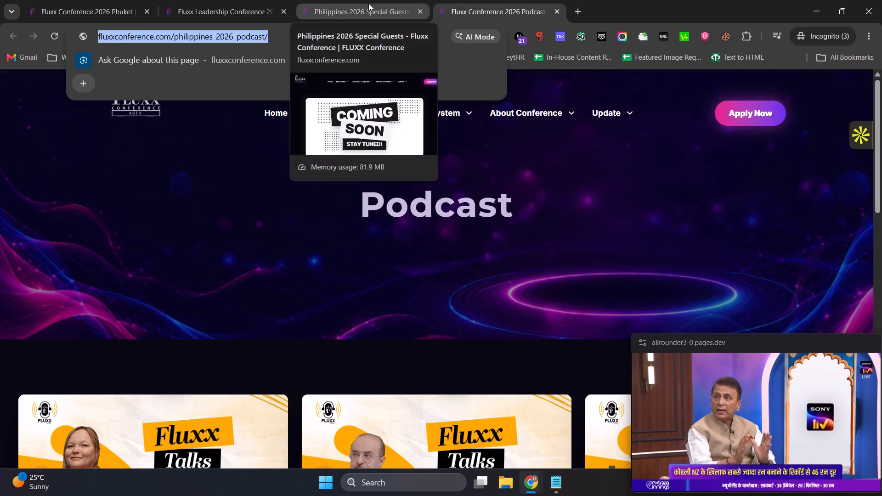
# Switch to the staging-site browser window and copy its podcast page address, fluxx-new-two.vercel.app/philippines-2026-podcast.
pyautogui.hotkey('alt', 'Tab')
pyautogui.hotkey('alt', 'Tab')
pyautogui.hotkey('alt', 'Tab')
pyautogui.hotkey('alt', 'Tab')
pyautogui.hotkey('alt', 'Tab')
pyautogui.hotkey('alt', 'Tab')
pyautogui.hotkey('alt', 'Tab')
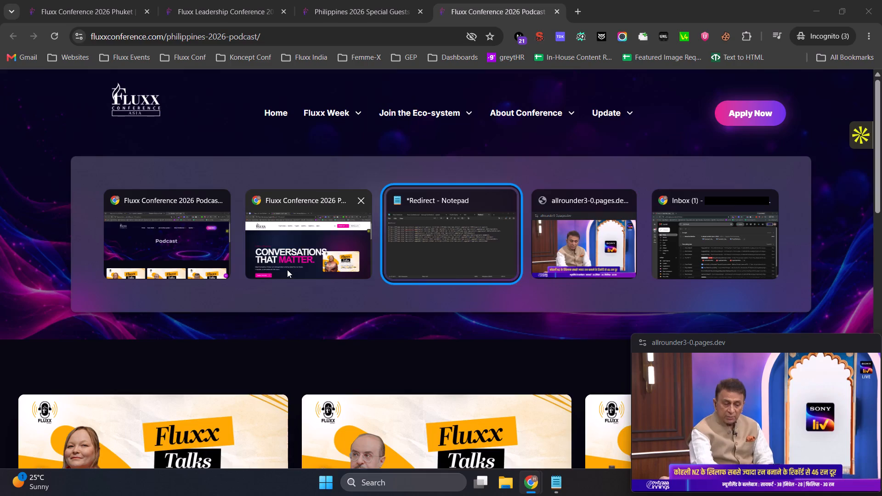
pyautogui.hotkey('alt', 'Tab')
pyautogui.hotkey('alt', 'Tab')
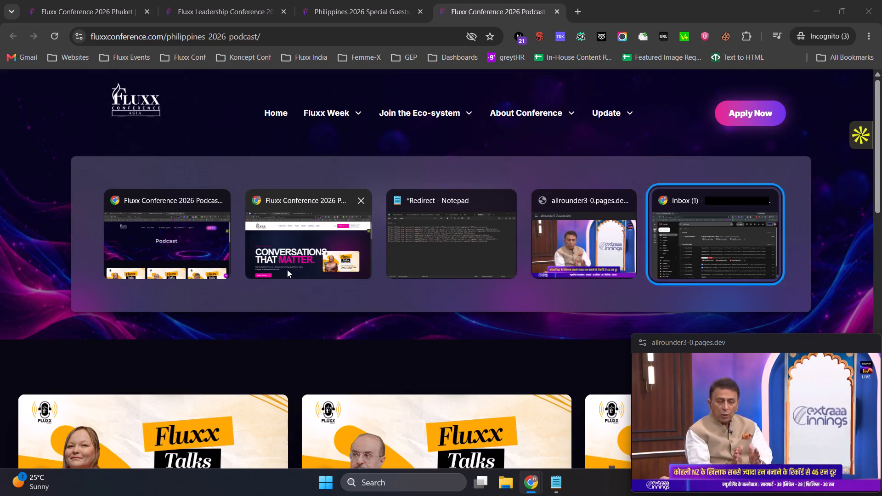
pyautogui.hotkey('alt', 'Tab')
pyautogui.hotkey('alt', 'Tab')
pyautogui.hotkey('alt', 'Tab')
pyautogui.hotkey('alt', 'Tab')
pyautogui.hotkey('alt', 'Tab')
pyautogui.hotkey('alt', 'Tab')
pyautogui.hotkey('alt', 'Tab')
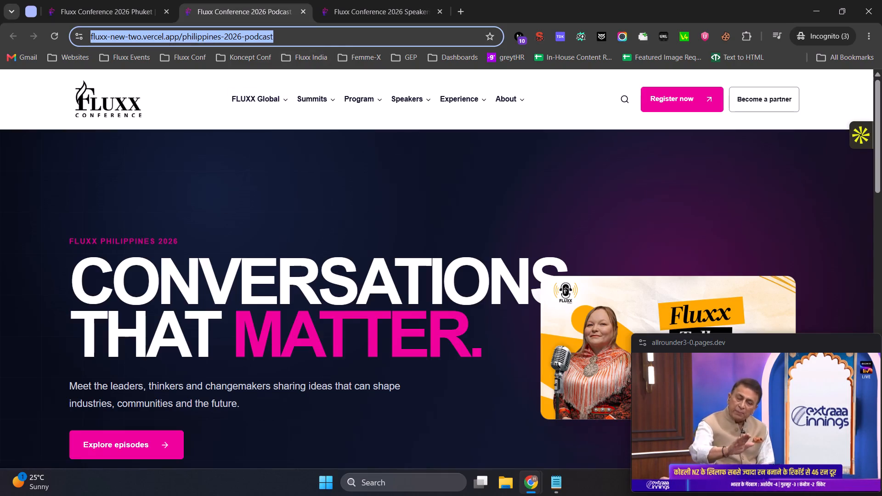
pyautogui.hotkey('ctrl', 'c')
pyautogui.hotkey('ctrl', 'c')
# Switch to Notepad and start a new last line in the Redirect note with the copied podcast address followed by "to".
pyautogui.hotkey('alt', 'Tab')
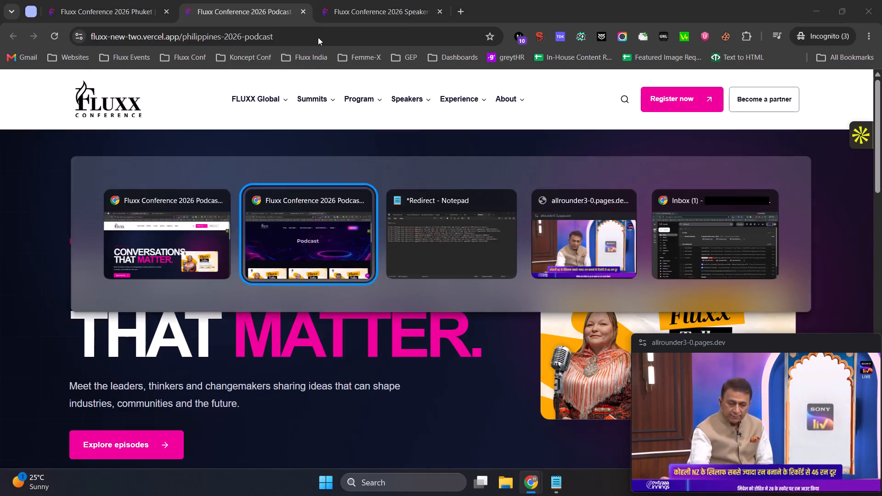
pyautogui.hotkey('alt', 'Tab')
pyautogui.click(232, 263)
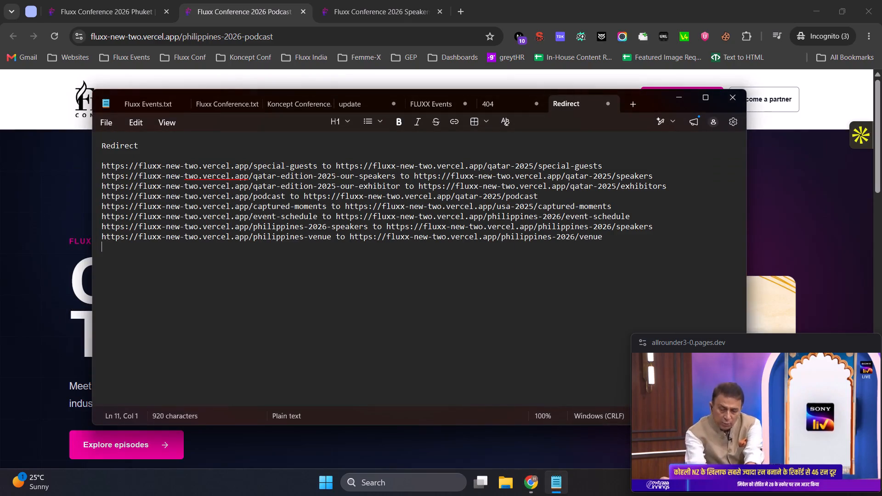
pyautogui.hotkey('ctrl', 'shift', 'v')
pyautogui.press('space')
pyautogui.write('to')
pyautogui.press('space')
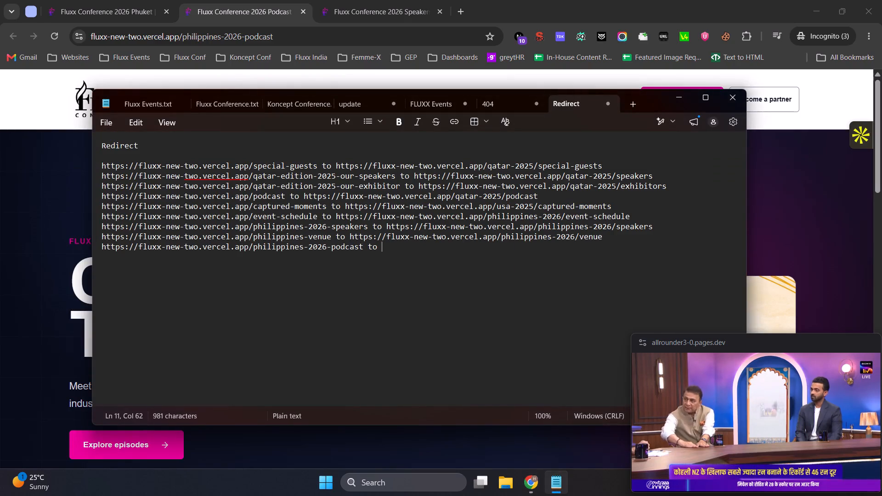
pyautogui.hotkey('alt', 'Tab')
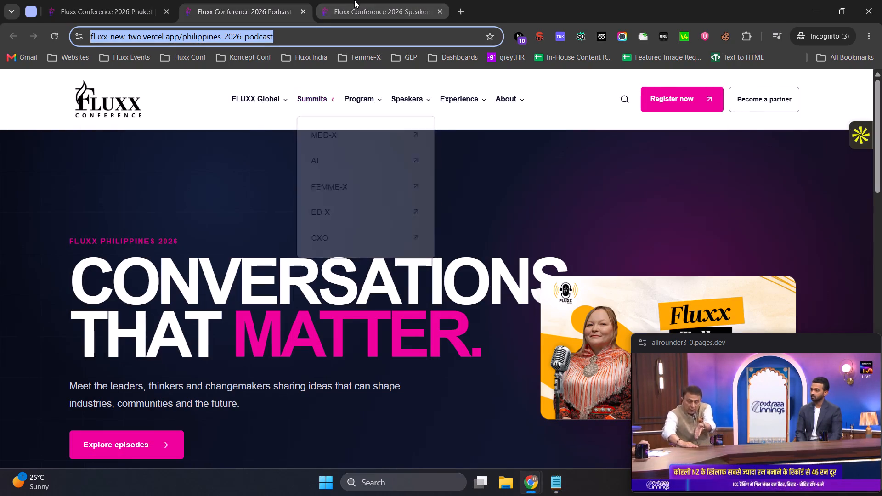
pyautogui.hotkey('alt', 'Tab')
pyautogui.hotkey('alt', 'Tab')
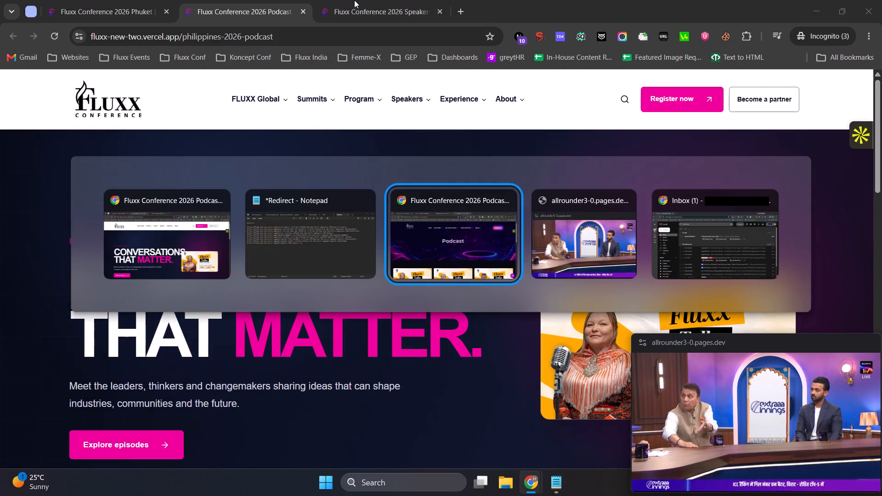
pyautogui.hotkey('alt', 'Tab')
pyautogui.hotkey('alt', 'Tab')
pyautogui.hotkey('alt', 'Tab')
pyautogui.hotkey('alt', 'Tab')
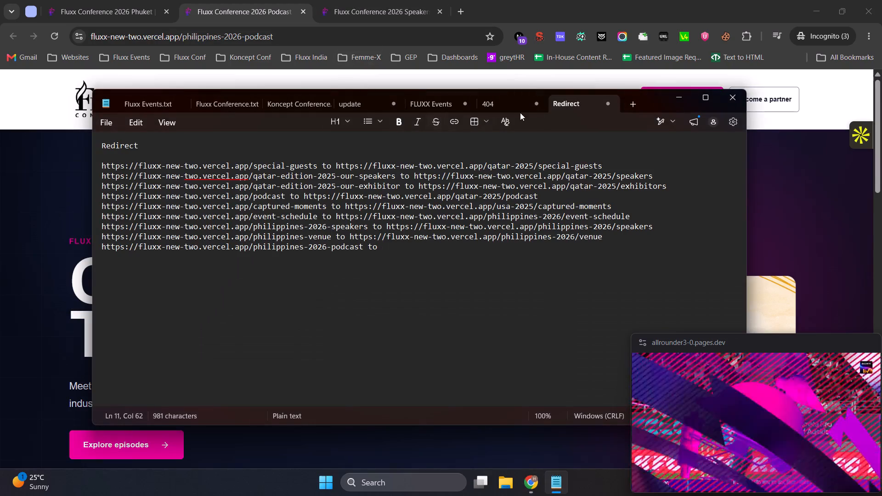
pyautogui.click(504, 101)
pyautogui.tripleClick(345, 392)
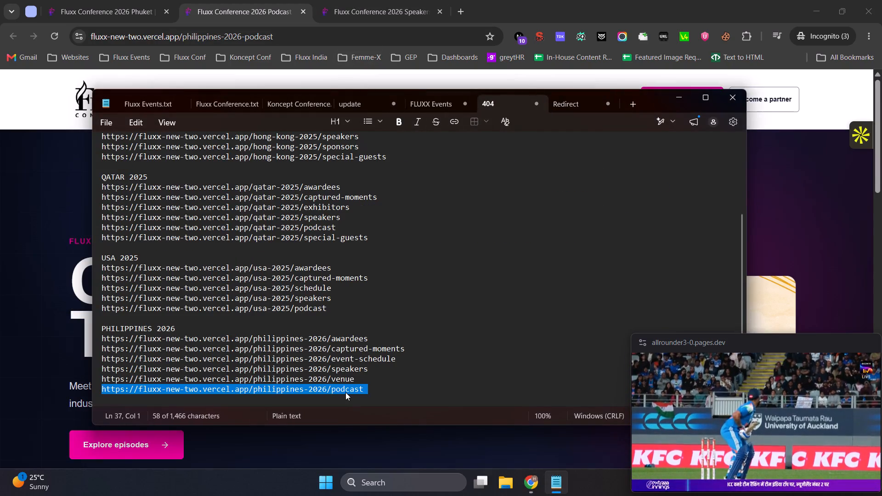
pyautogui.hotkey('ctrl', 'c')
pyautogui.hotkey('ctrl', 'c')
pyautogui.click(568, 102)
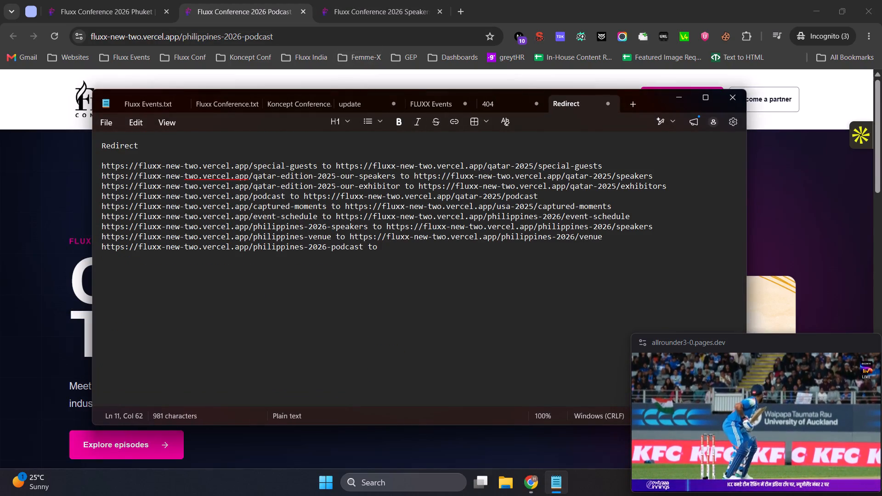
pyautogui.hotkey('ctrl', 'shift', 'v')
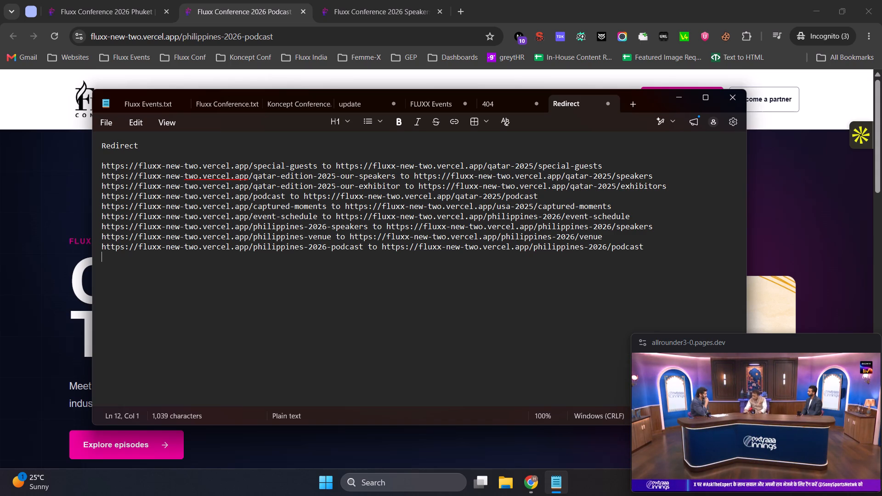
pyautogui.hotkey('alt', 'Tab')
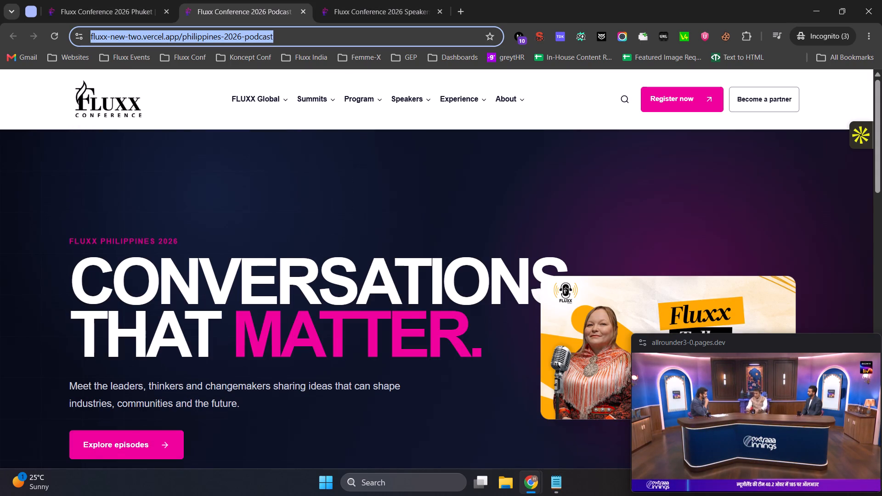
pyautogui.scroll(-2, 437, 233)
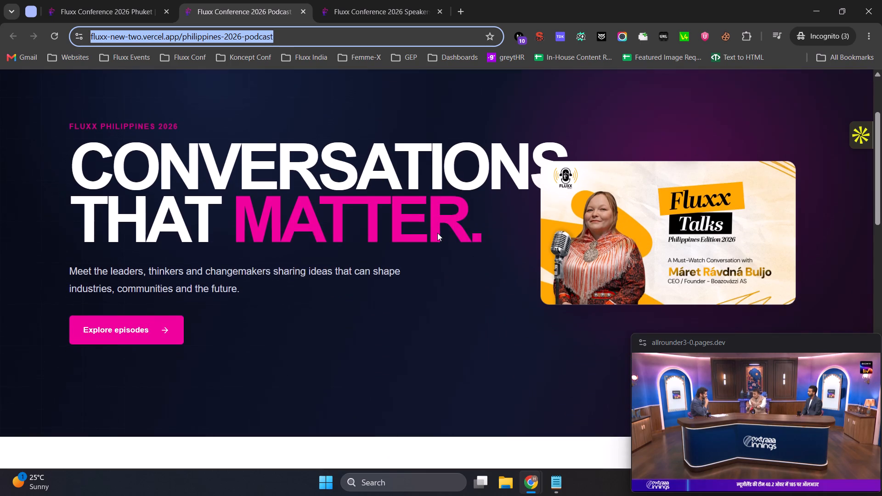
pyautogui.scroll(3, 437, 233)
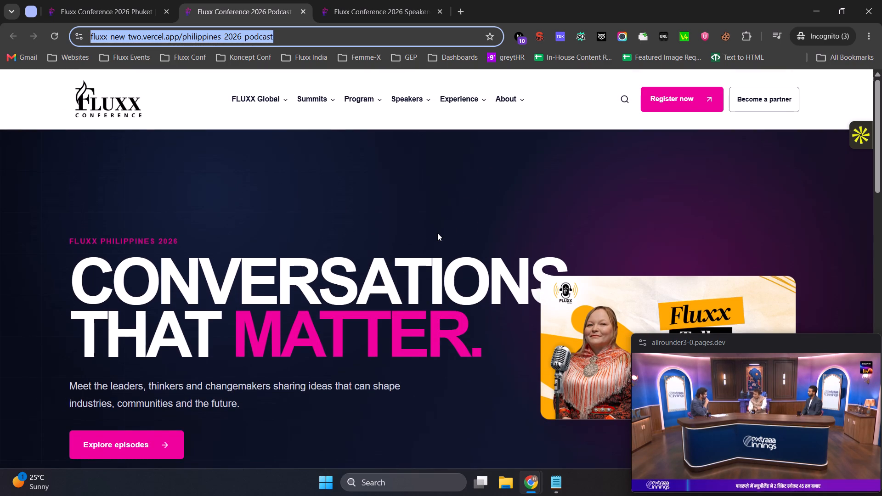
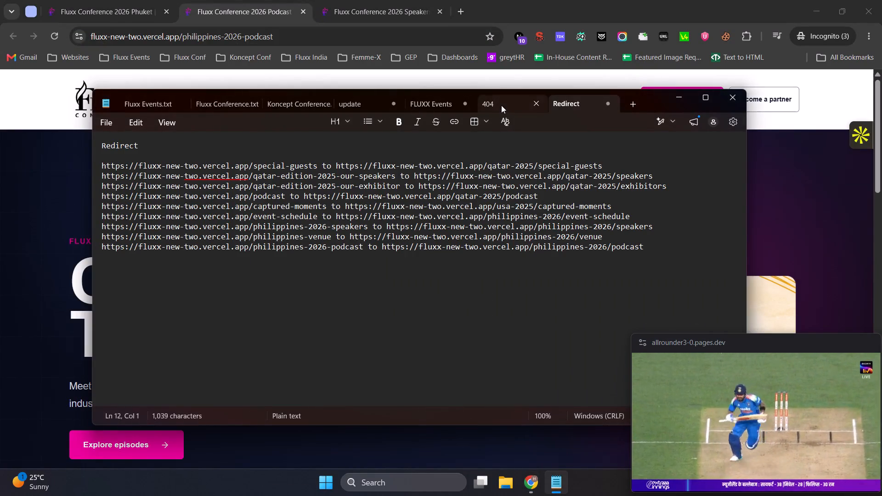
# Open the 404 note and add an empty line after the philippines-2026/podcast address.
pyautogui.click(501, 105)
pyautogui.scroll(-2, 423, 275)
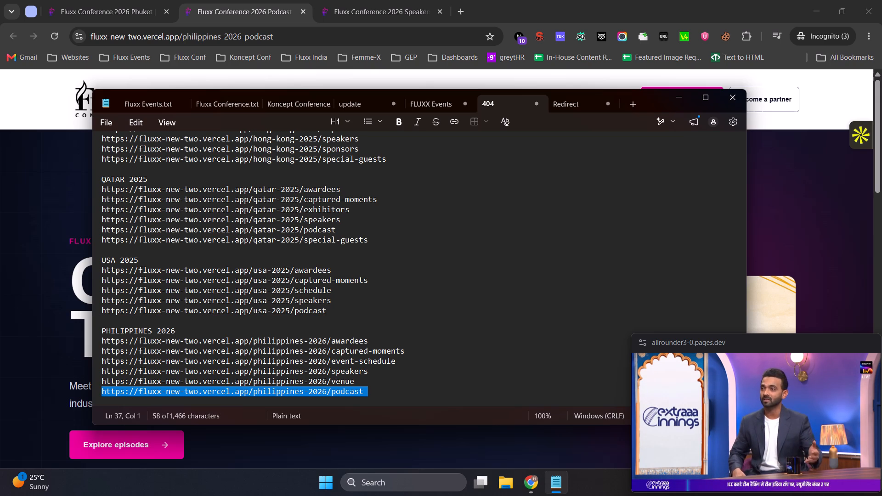
pyautogui.click(407, 386)
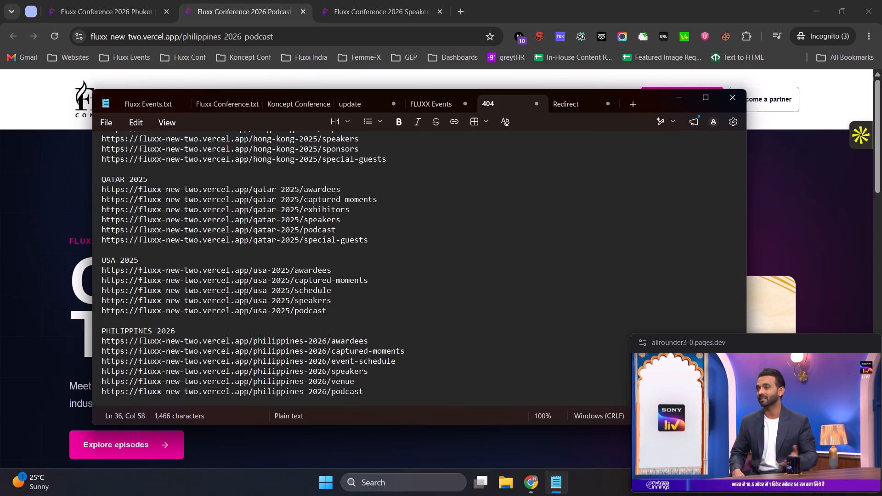
pyautogui.press('Return')
# Close the Philippines 2026 podcast page in both the staging-site and live-site browser windows.
pyautogui.hotkey('alt', 'Tab')
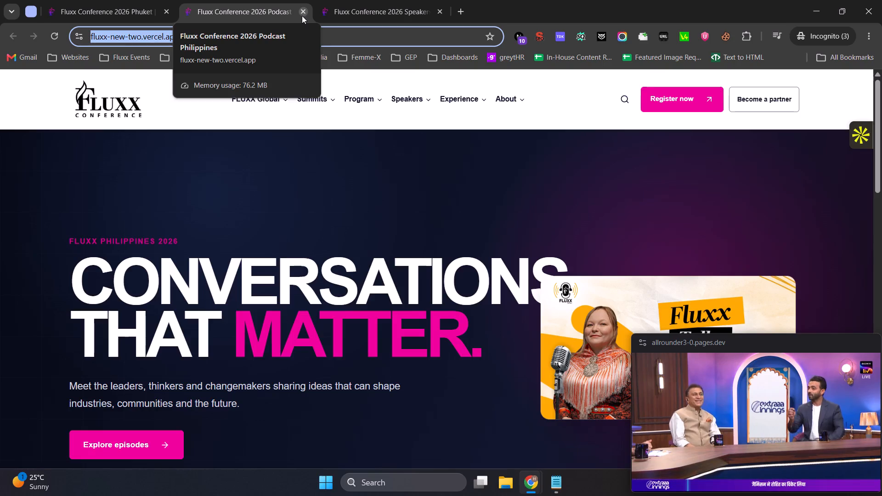
pyautogui.click(302, 16)
pyautogui.hotkey('alt', 'Tab')
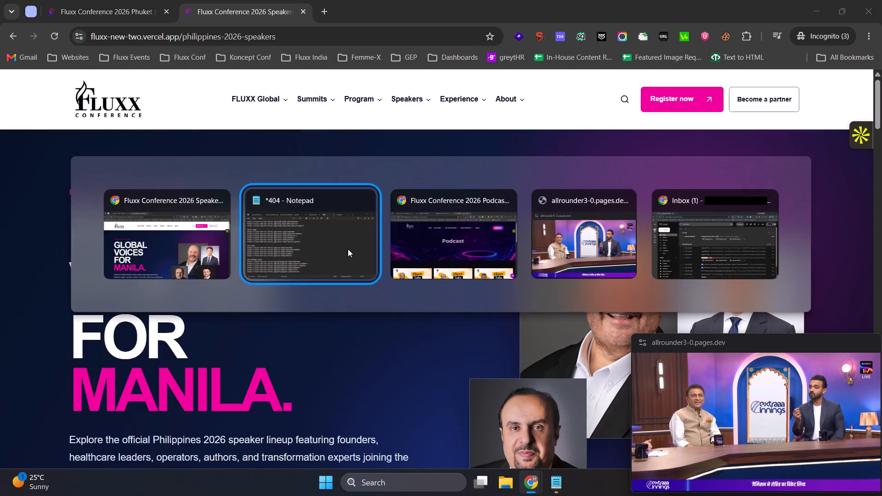
pyautogui.hotkey('alt', 'Tab')
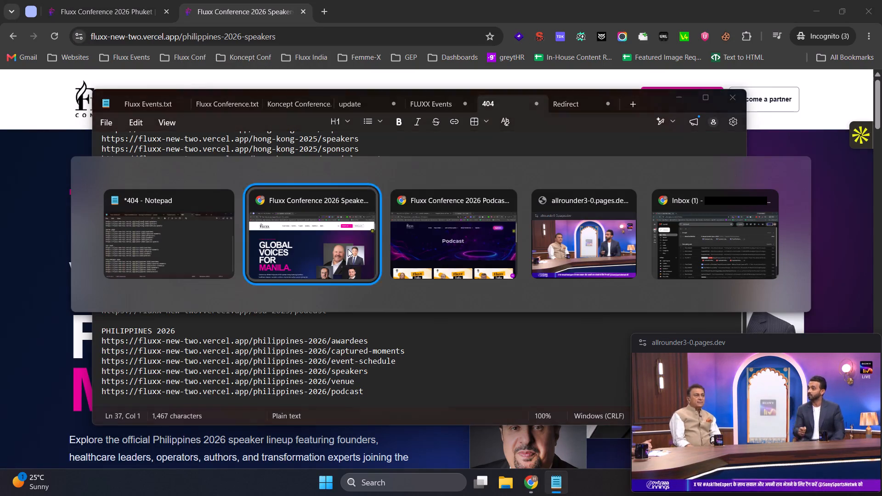
pyautogui.hotkey('alt', 'Tab')
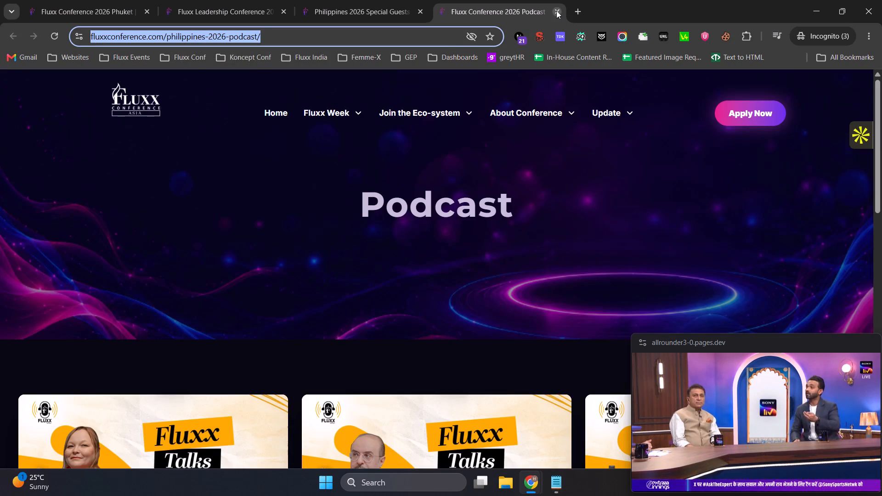
pyautogui.click(556, 11)
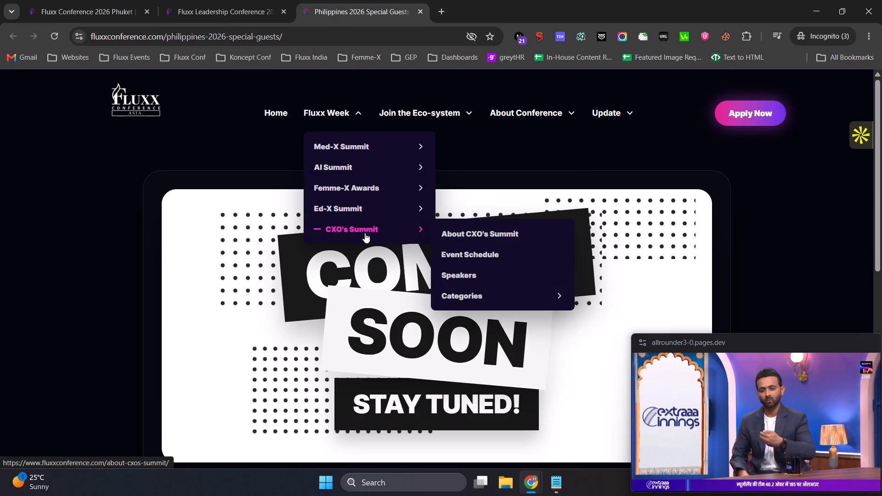
# In the staging-site window, open Thailand 2026's Event Overview, Events Schedule, Our Partner, Register Interest, Speakers and Venue & Travel pages in separate new tabs.
pyautogui.hotkey('alt', 'Tab')
pyautogui.hotkey('alt', 'Tab')
pyautogui.hotkey('alt', 'Tab')
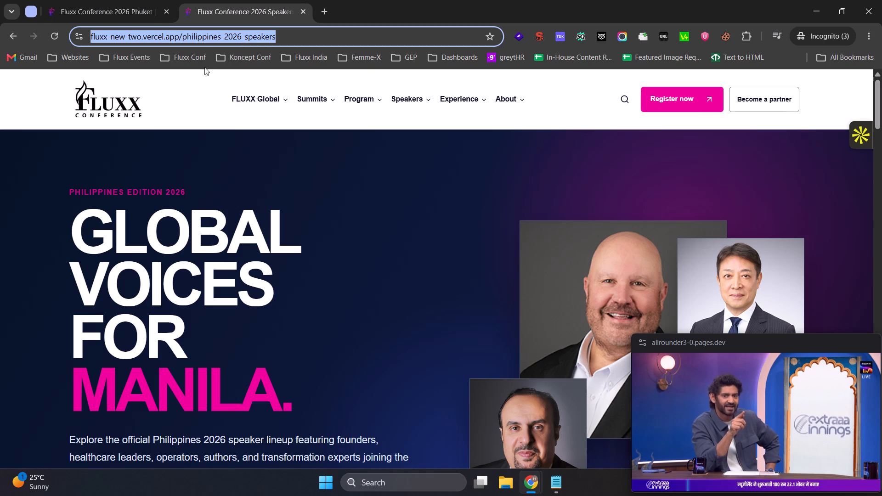
pyautogui.moveTo(738, 344); pyautogui.dragTo(716, 409)
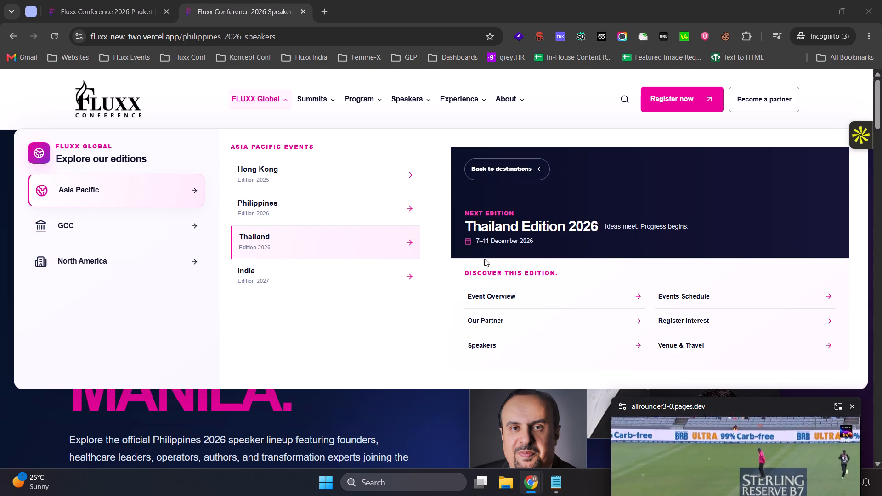
pyautogui.middleClick(509, 293)
pyautogui.middleClick(695, 296)
pyautogui.middleClick(534, 321)
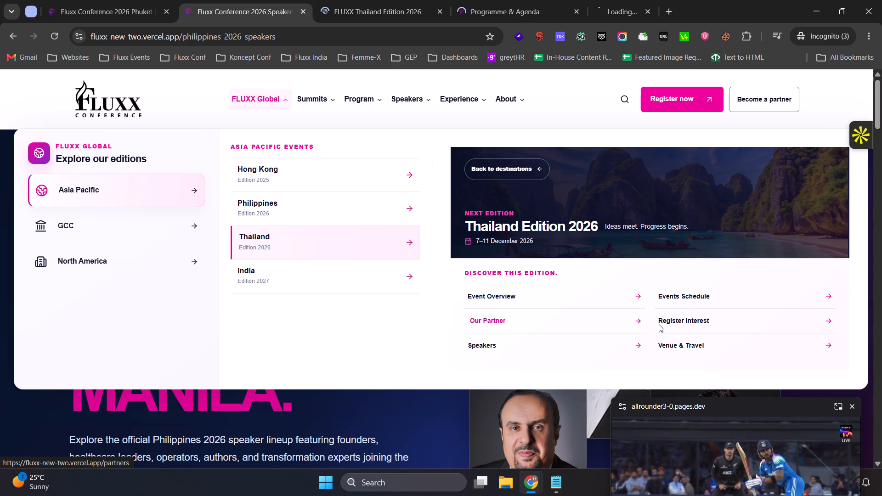
pyautogui.middleClick(685, 321)
pyautogui.middleClick(546, 347)
pyautogui.middleClick(678, 345)
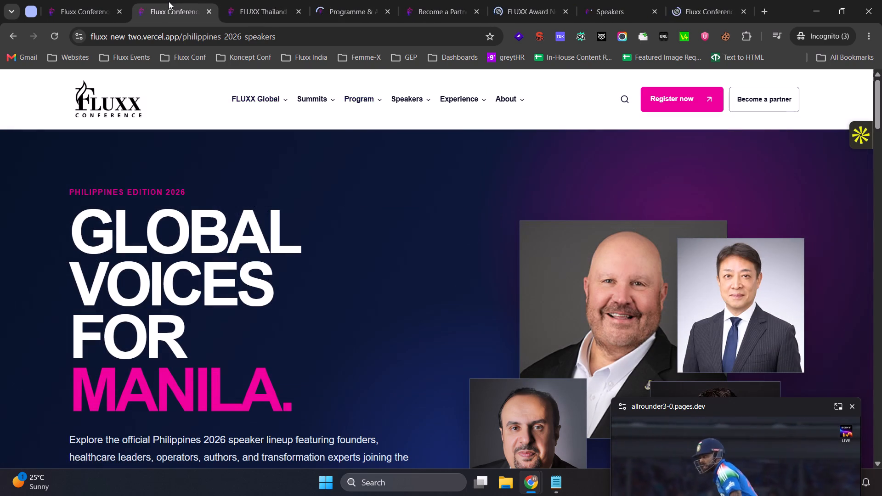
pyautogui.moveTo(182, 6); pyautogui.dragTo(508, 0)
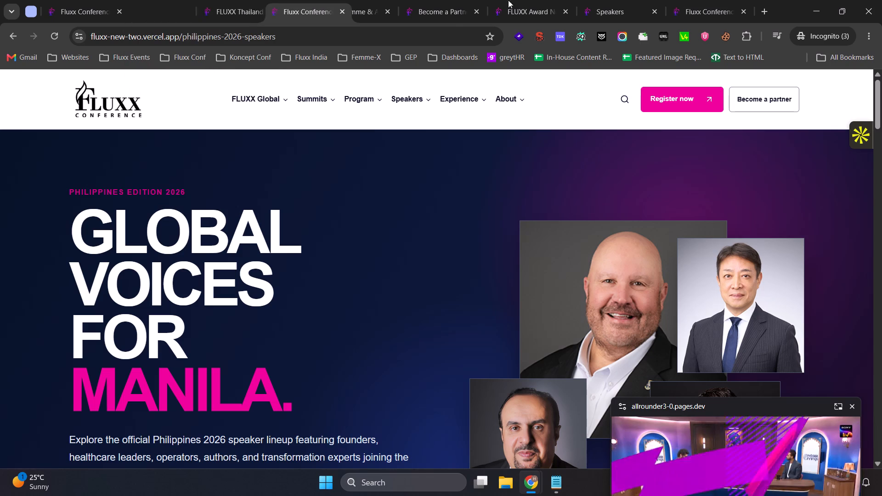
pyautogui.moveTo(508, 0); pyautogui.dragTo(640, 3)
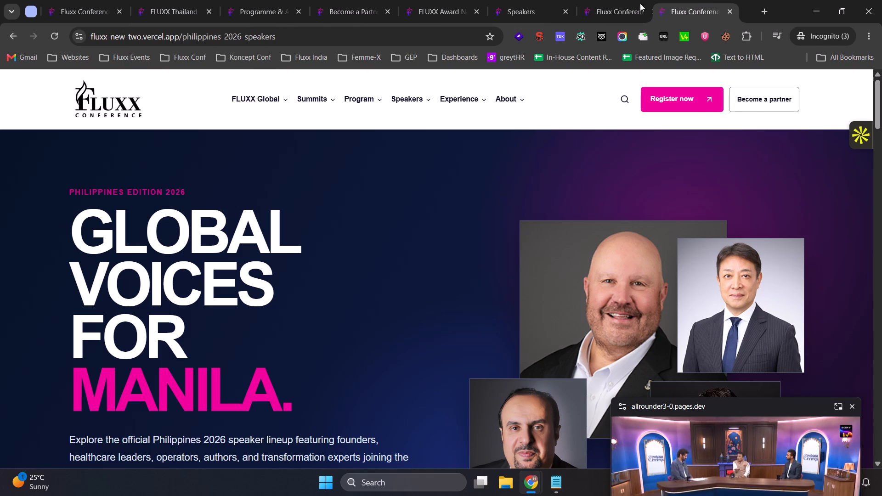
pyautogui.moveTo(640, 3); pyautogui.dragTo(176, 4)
# Bring up the Thailand Edition 2026 overview page on the staging site.
pyautogui.click(263, 0)
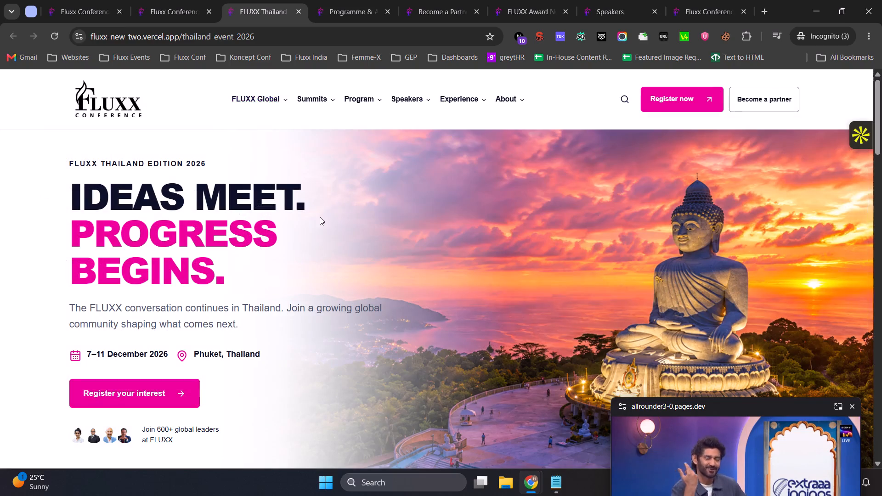
# Switch to the live-site browser window and close the Philippines 2026 Special Guests page.
pyautogui.hotkey('alt', 'Tab')
pyautogui.hotkey('alt', 'Tab')
pyautogui.hotkey('alt', 'Tab')
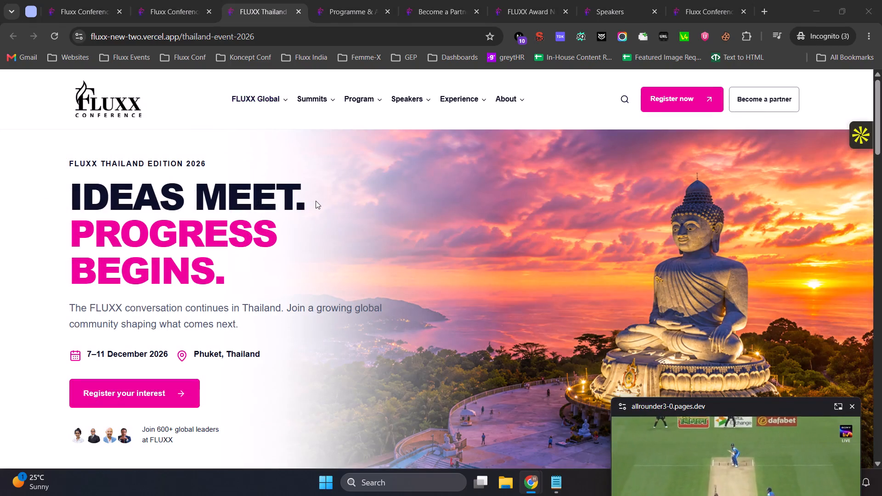
pyautogui.hotkey('alt', 'Tab')
pyautogui.hotkey('alt', 'Tab')
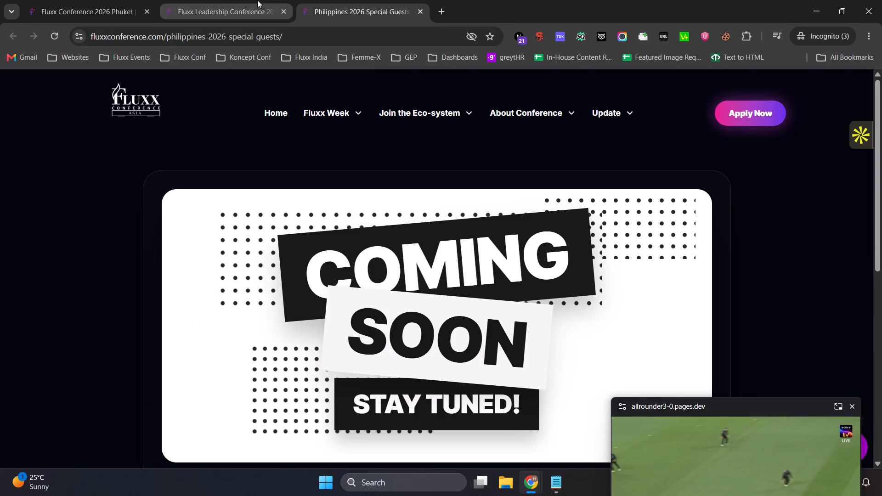
pyautogui.click(423, 13)
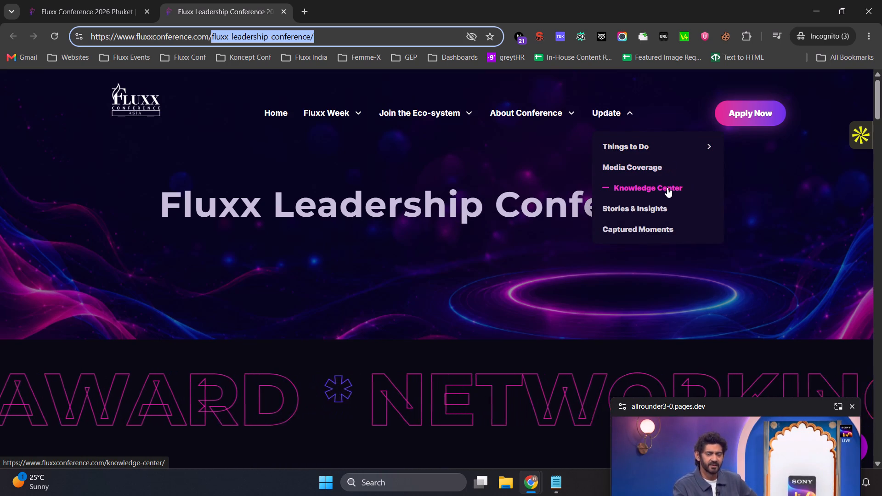
# Examine the live site's Fluxx Leadership Conference page and homepage, including their navigation, content sections and footer links.
pyautogui.moveTo(881, 102); pyautogui.dragTo(881, 130)
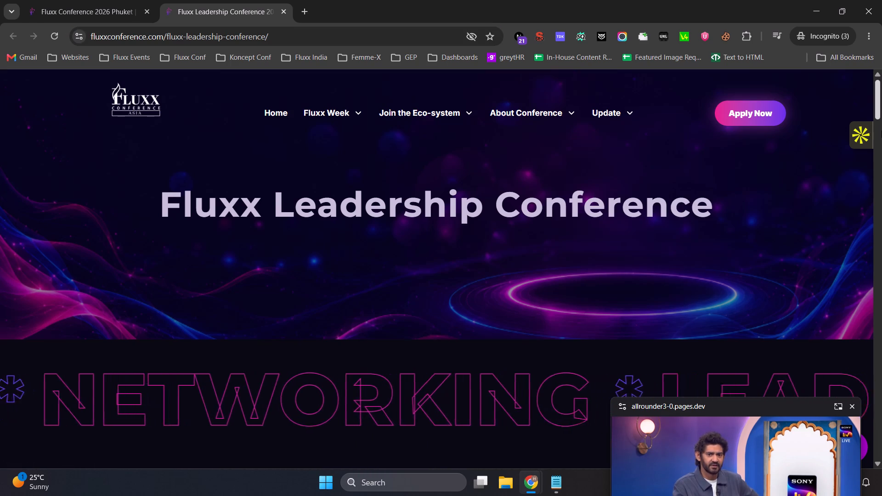
pyautogui.moveTo(881, 130); pyautogui.dragTo(881, 412)
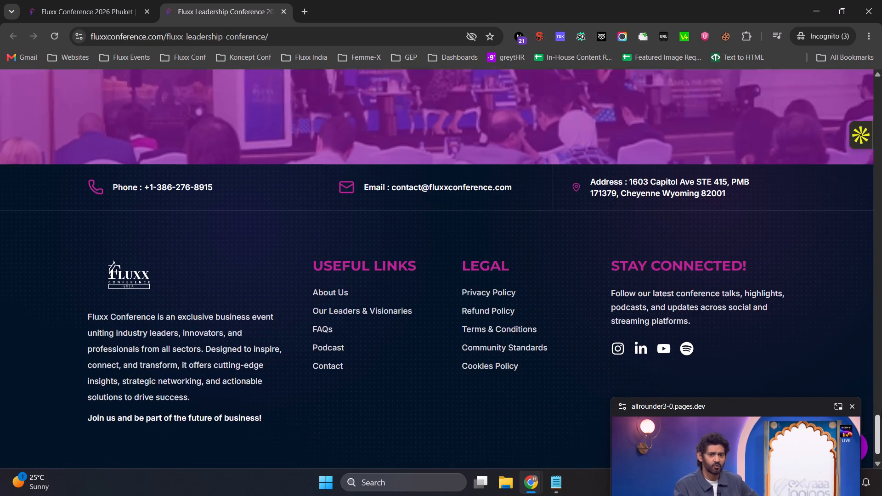
pyautogui.moveTo(881, 412); pyautogui.dragTo(881, 28)
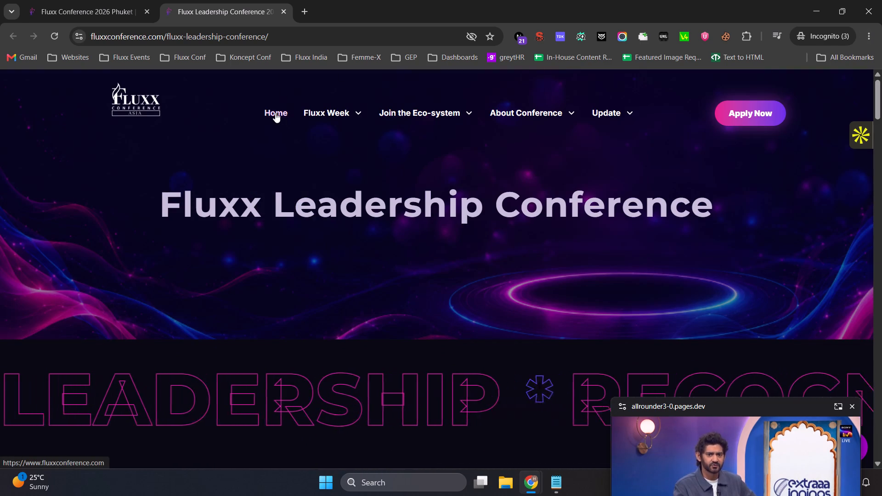
pyautogui.click(119, 0)
pyautogui.scroll(-5, 308, 257)
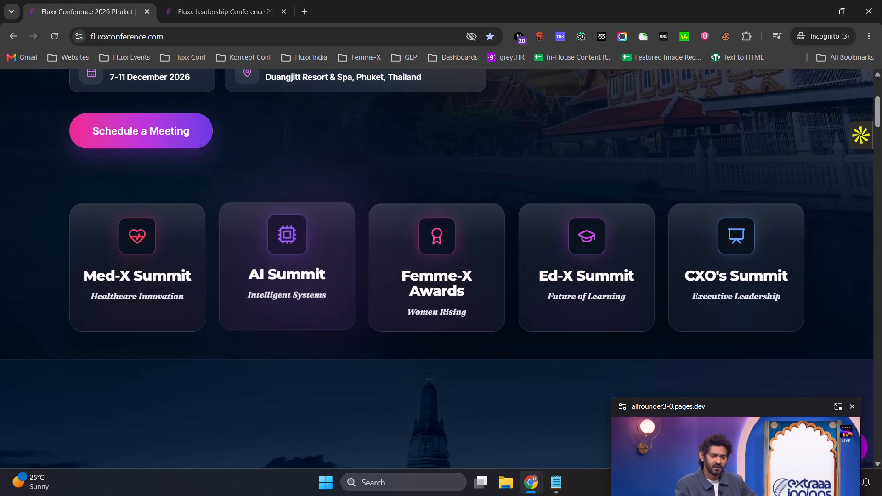
pyautogui.scroll(-16, 303, 243)
pyautogui.scroll(-10, 325, 242)
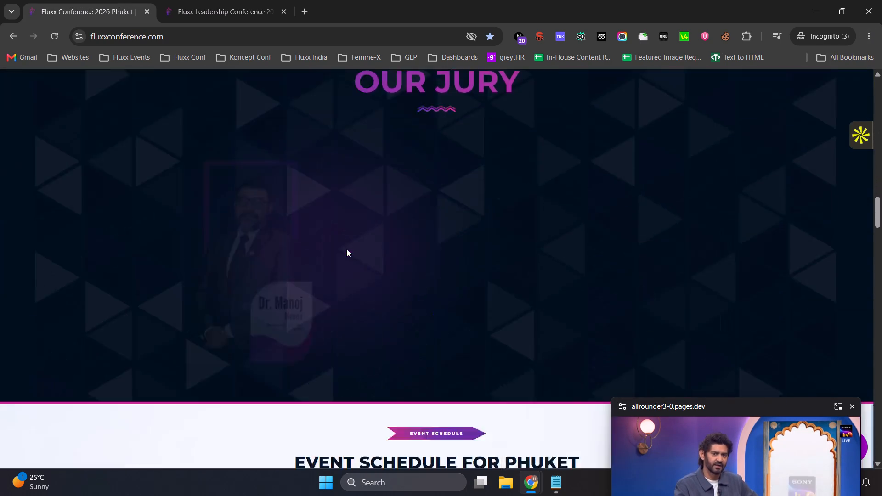
pyautogui.scroll(-20, 346, 249)
pyautogui.scroll(-18, 346, 249)
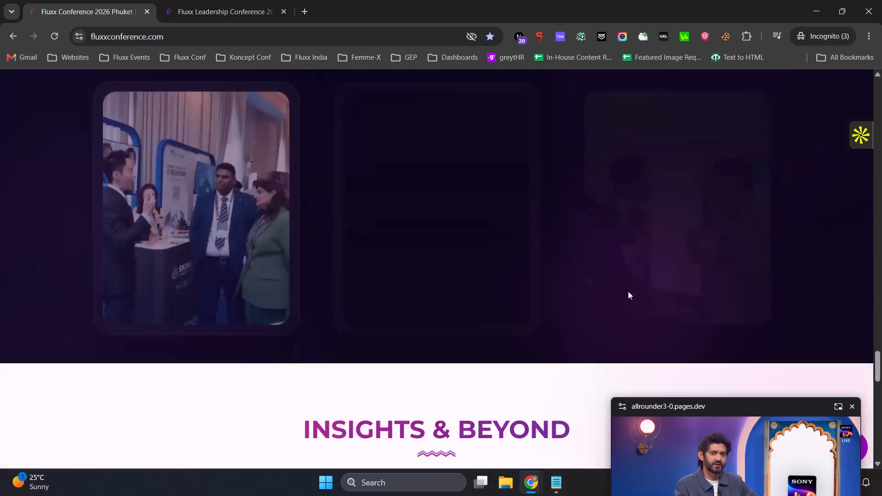
pyautogui.scroll(-20, 628, 291)
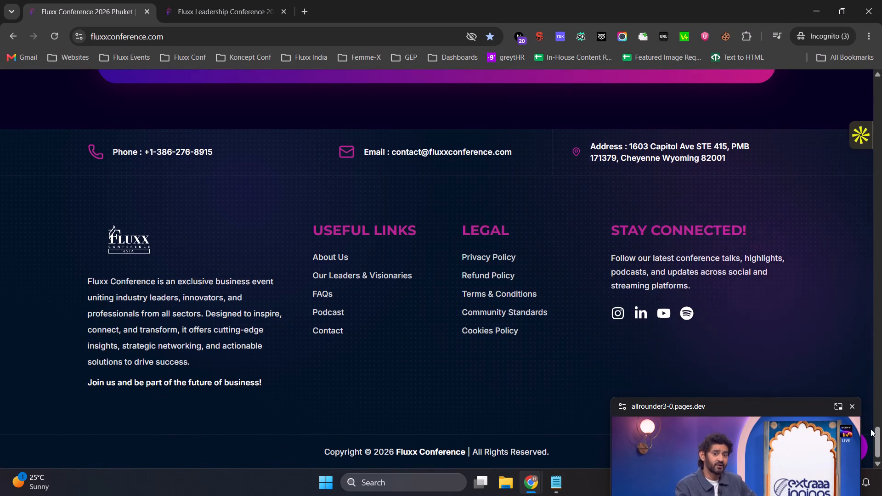
pyautogui.moveTo(881, 442); pyautogui.dragTo(881, 35)
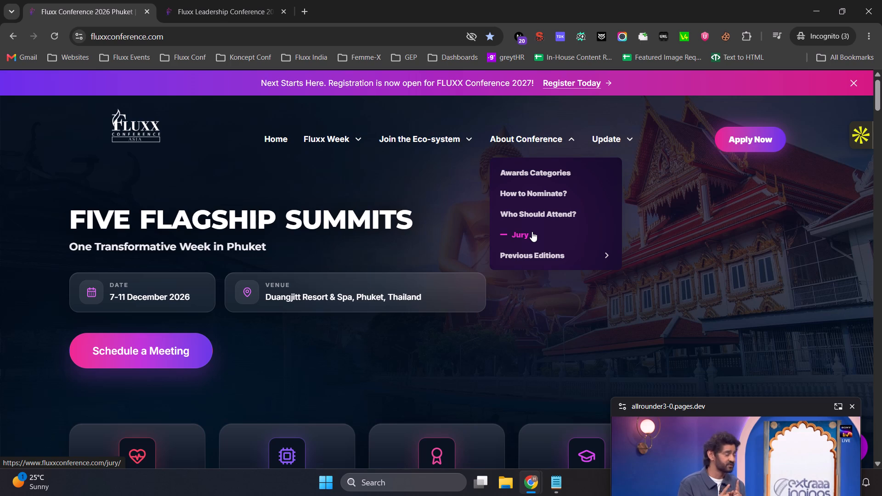
pyautogui.click(656, 229)
# Switch to the 404 note in Notepad and add the heading THAILAND 2026 below the Philippines list, followed by a new line.
pyautogui.hotkey('alt', 'Tab')
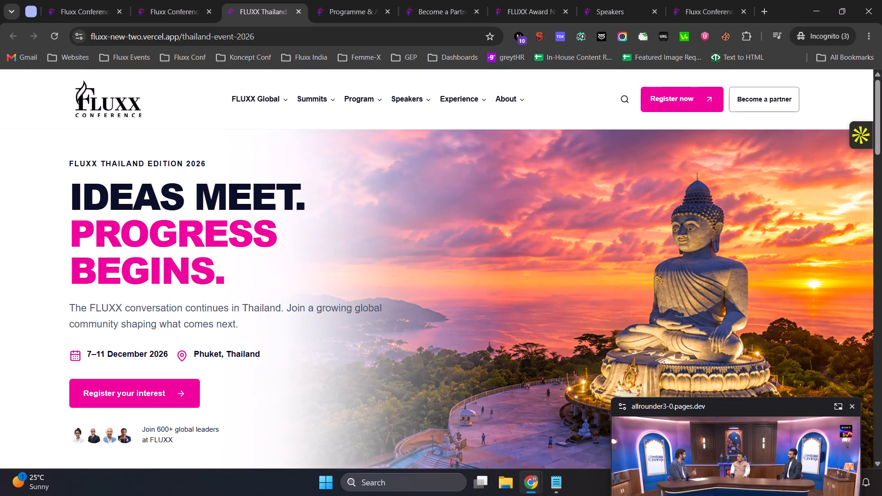
pyautogui.hotkey('alt', 'Tab')
pyautogui.hotkey('alt', 'Tab')
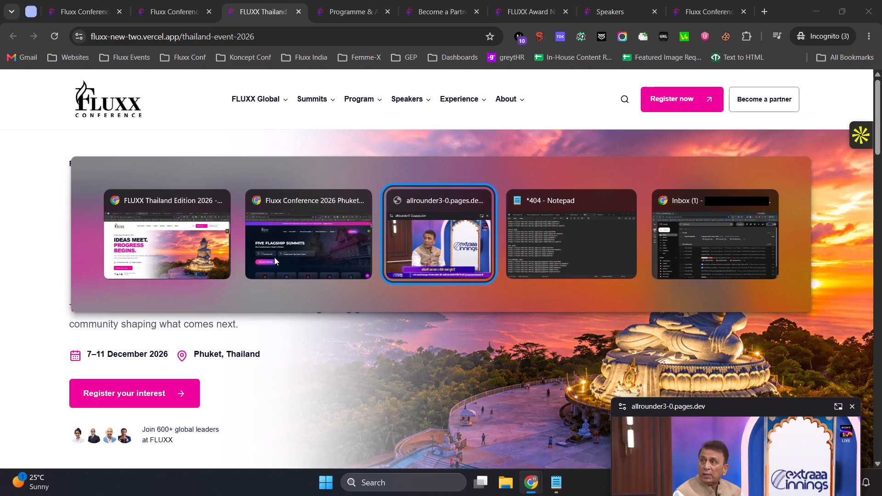
pyautogui.hotkey('alt', 'Tab')
pyautogui.click(388, 396)
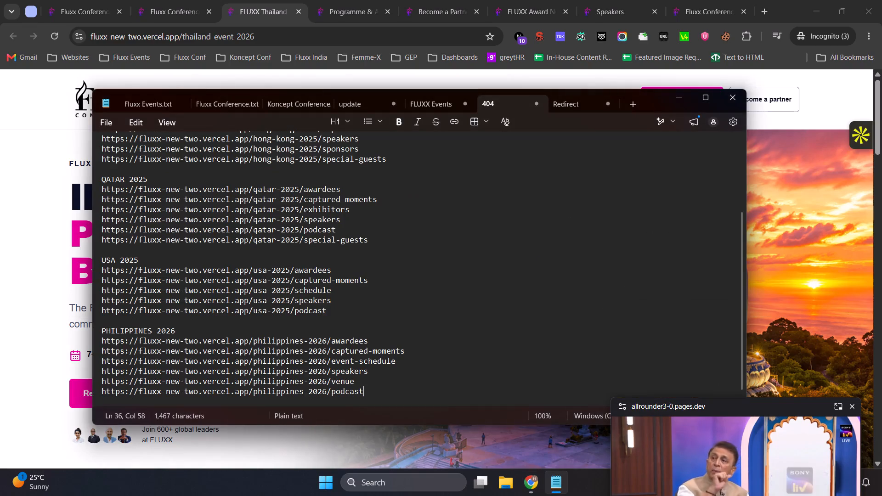
pyautogui.press('Return')
pyautogui.press('Return')
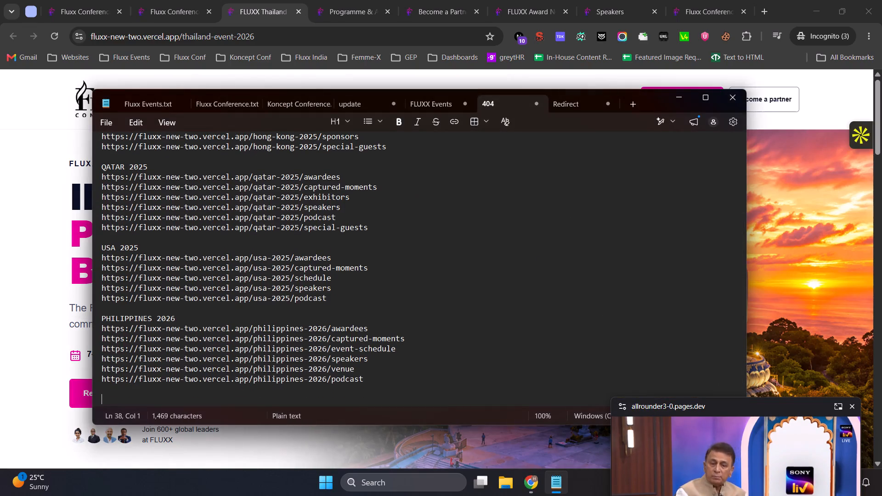
pyautogui.write('THAILAND 2026')
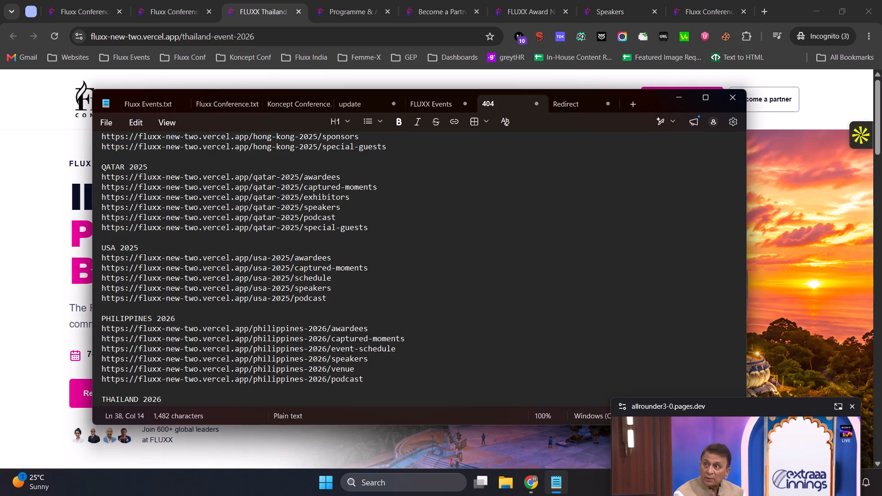
pyautogui.press('Return')
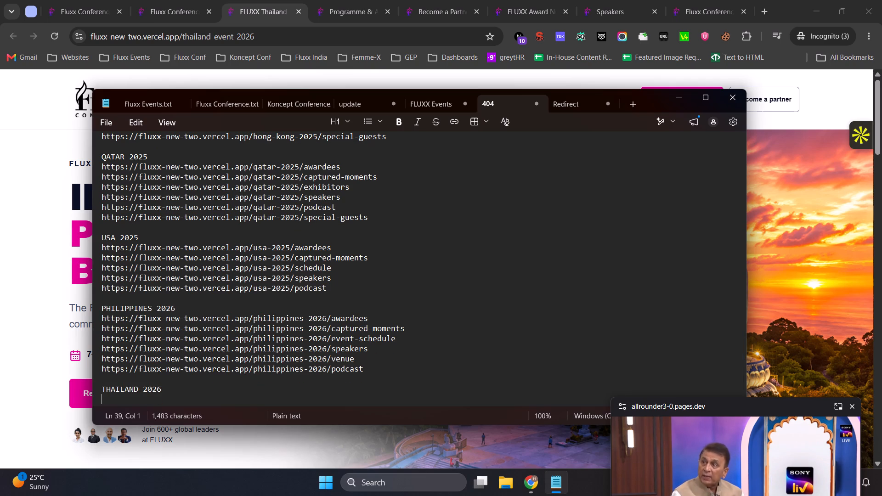
# Copy the address of the staging site's Thailand Edition 2026 page and paste it under THAILAND 2026 in the 404 note.
pyautogui.hotkey('alt', 'Tab')
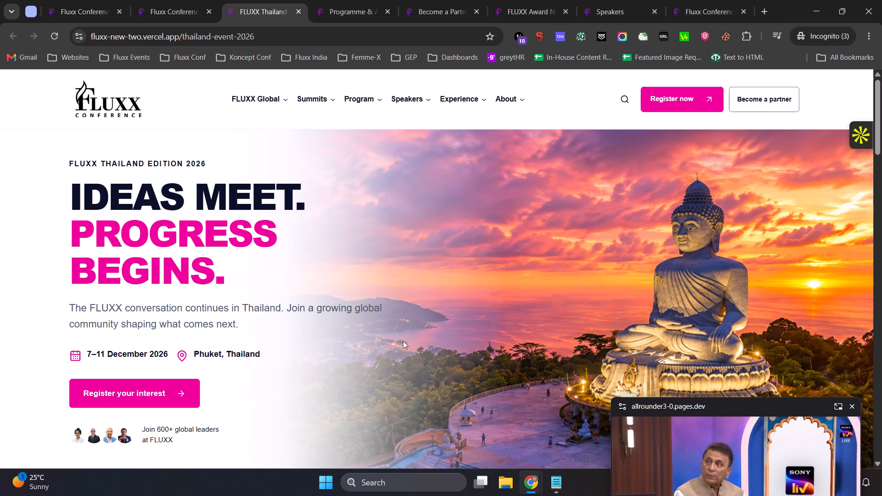
pyautogui.scroll(-4, 501, 325)
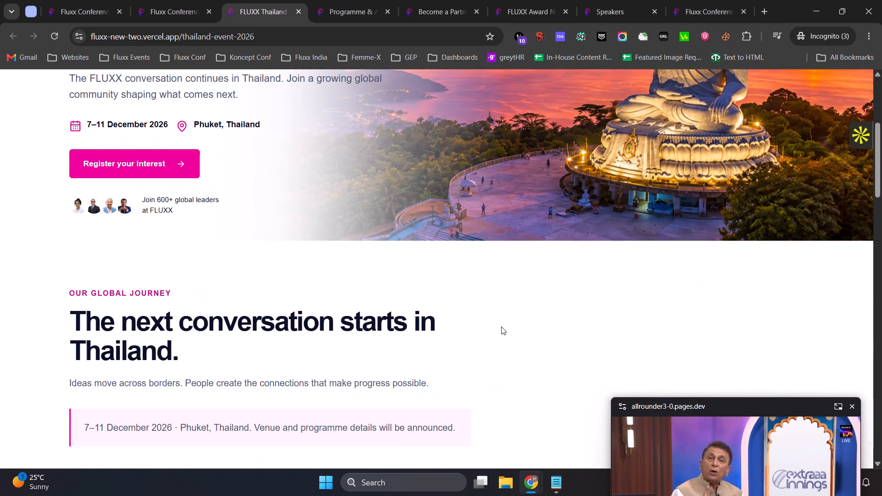
pyautogui.scroll(14, 501, 327)
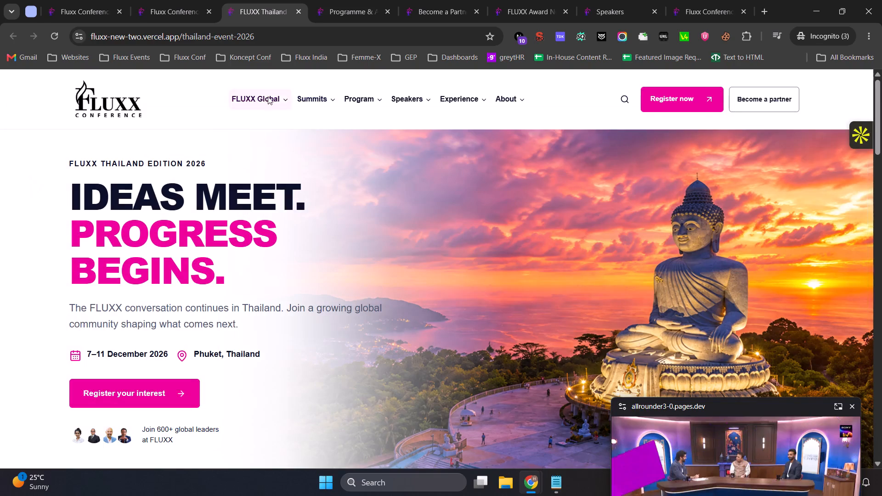
pyautogui.click(294, 39)
pyautogui.hotkey('ctrl', 'c')
pyautogui.hotkey('alt', 'Tab')
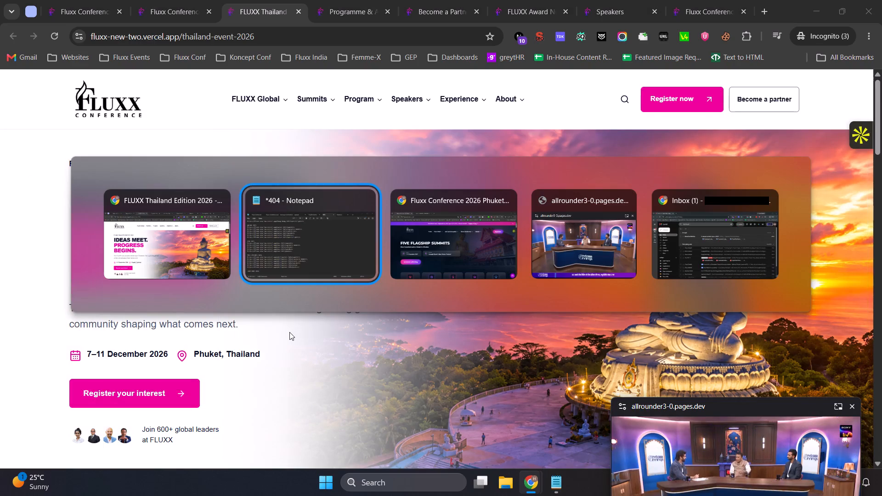
pyautogui.hotkey('alt', 'Tab')
pyautogui.hotkey('alt', 'Tab')
pyautogui.hotkey('alt', 'Tab')
pyautogui.hotkey('alt', 'Tab')
pyautogui.hotkey('alt', 'Tab')
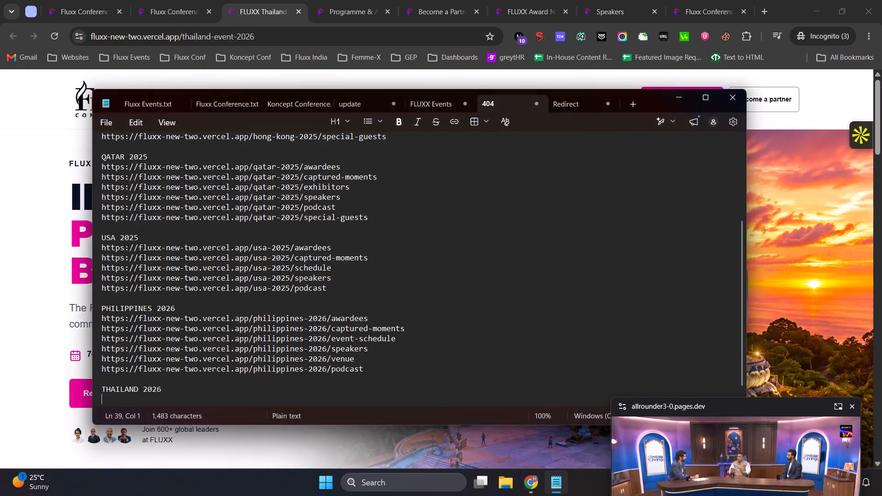
pyautogui.hotkey('ctrl', 'shift', 'v')
# Remove "event-" from the pasted address so it ends in thailand-2026, and start a new line below it.
pyautogui.hotkey('ctrl', 'Left')
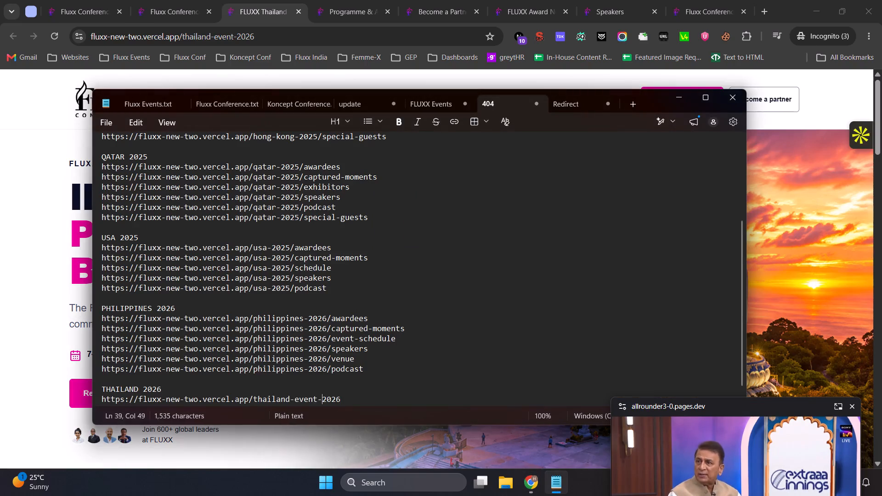
pyautogui.hotkey('ctrl', 'shift', 'Left')
pyautogui.hotkey('ctrl', 'shift', 'Left')
pyautogui.press('BackSpace')
pyautogui.hotkey('ctrl', 'Right')
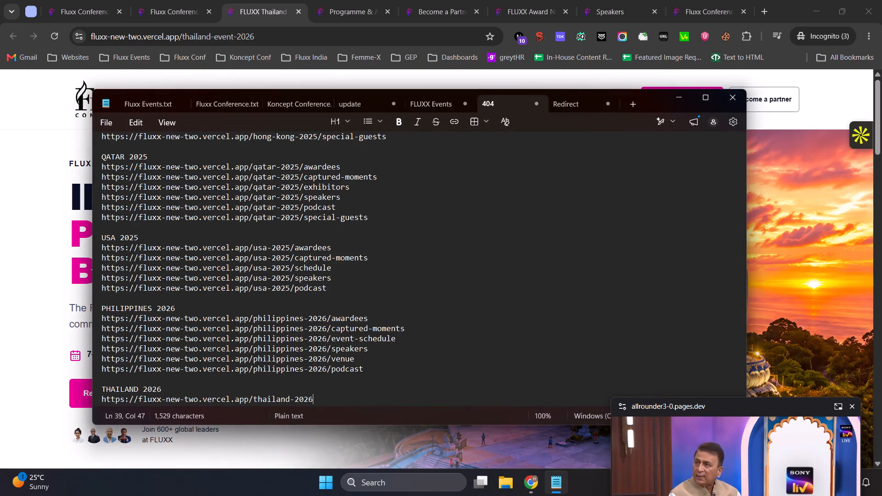
pyautogui.press('Return')
# Bring up the staging site's Programme & Agenda page and examine the Thailand Edition 2026 links in the site navigation.
pyautogui.hotkey('alt', 'Tab')
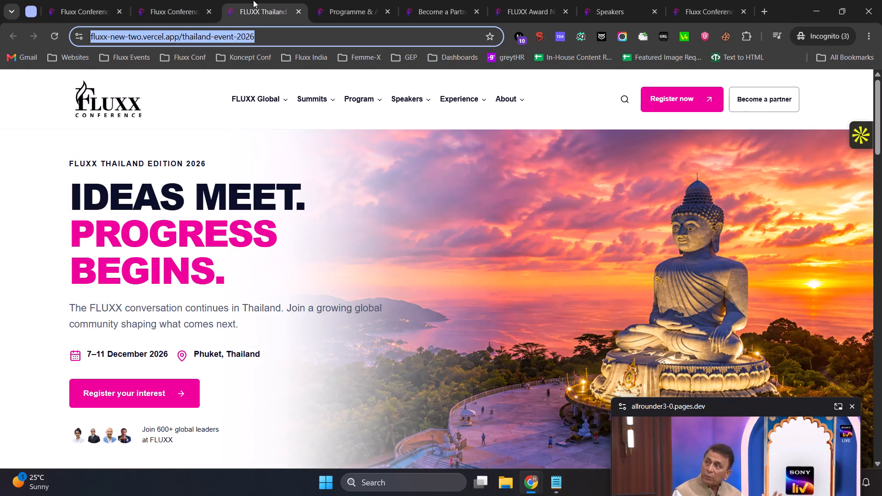
pyautogui.click(334, 0)
pyautogui.click(286, 34)
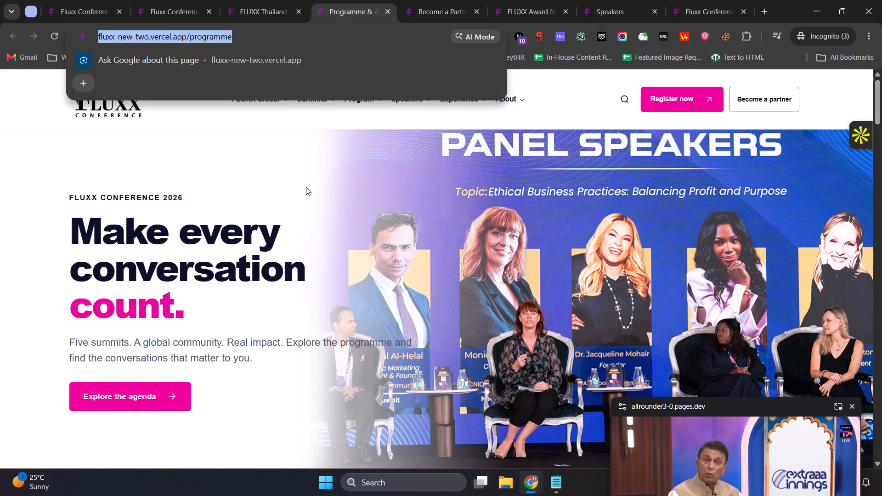
pyautogui.scroll(3, 390, 279)
pyautogui.click(254, 226)
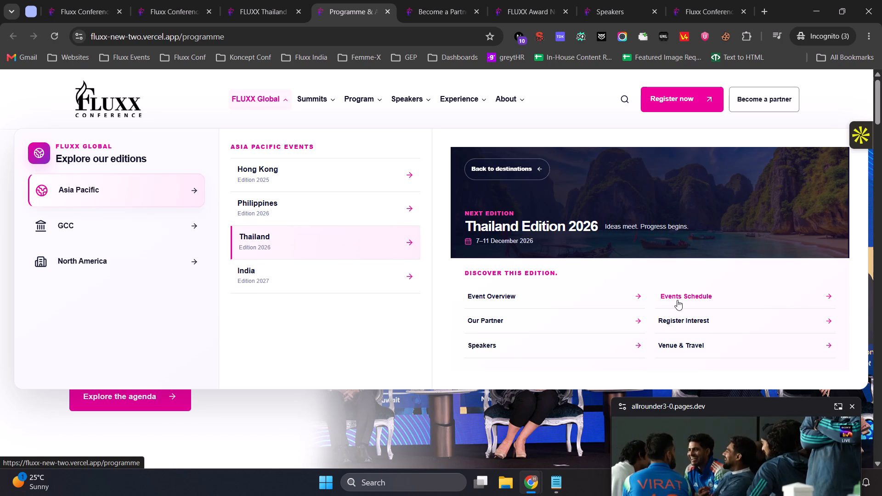
pyautogui.click(345, 422)
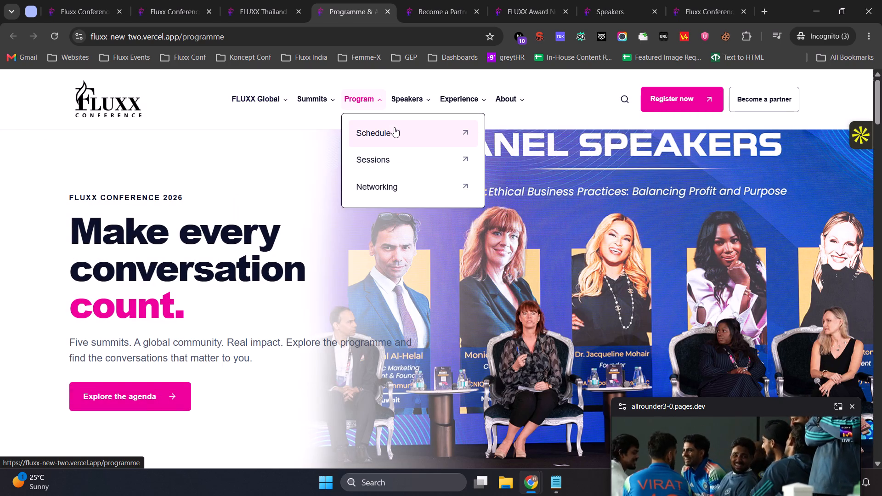
pyautogui.click(307, 282)
pyautogui.hotkey('alt', 'Tab')
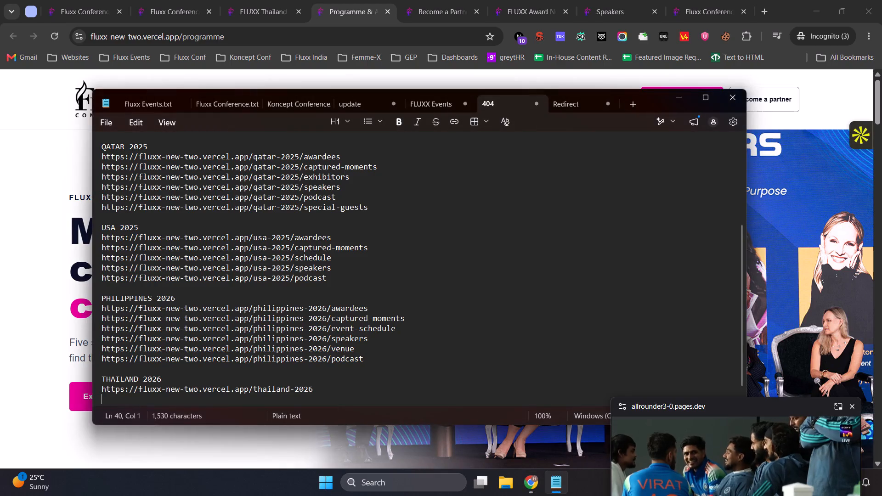
# Copy the staging site's programme page address and paste it below the thailand-2026 entry in the 404 note.
pyautogui.click(205, 38)
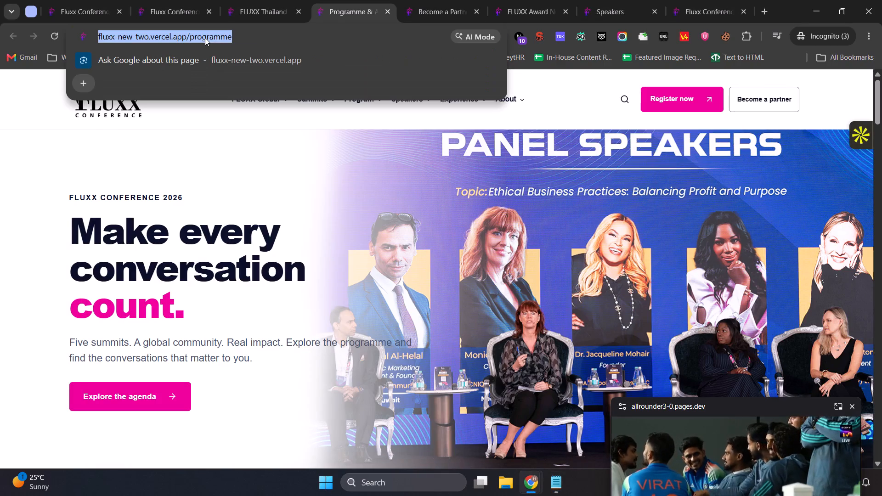
pyautogui.hotkey('ctrl', 'c')
pyautogui.hotkey('alt', 'Tab')
pyautogui.hotkey('ctrl', 'shift', 'v')
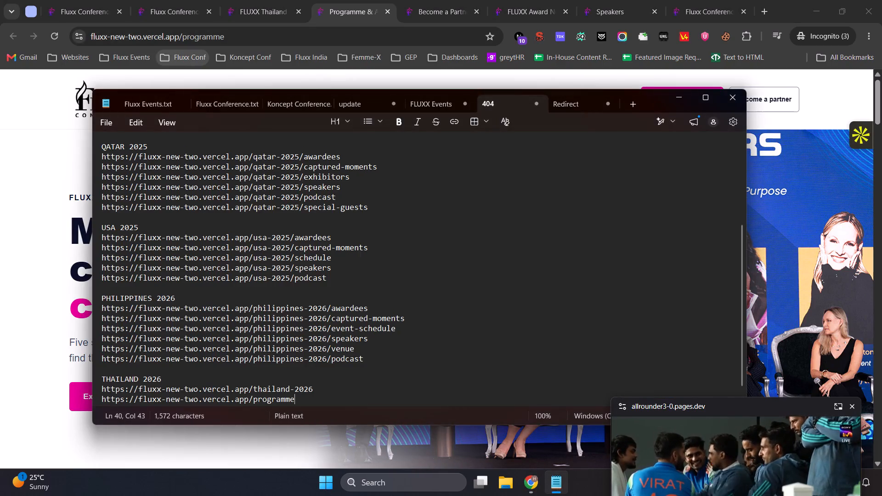
# Switch to the live-site window, replace the fluxx-leadership-conference path with programme, load the address and examine the page.
pyautogui.hotkey('alt', 'Tab')
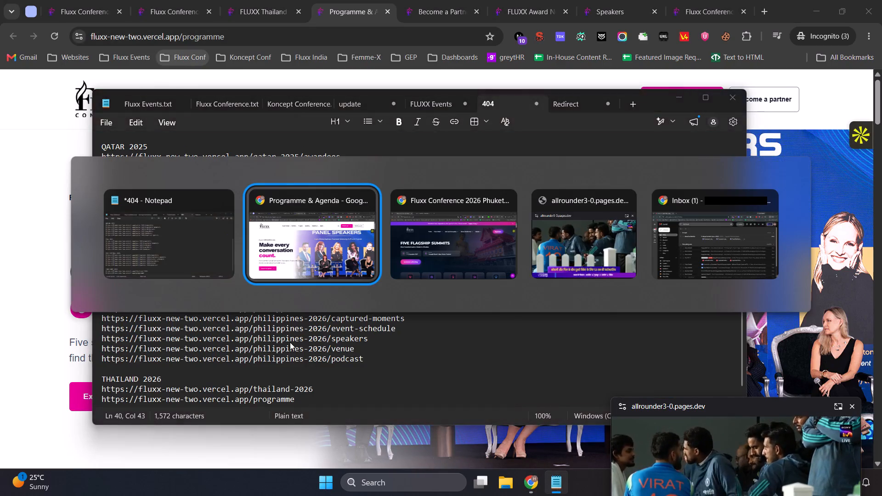
pyautogui.hotkey('alt', 'Tab')
pyautogui.click(224, 0)
pyautogui.moveTo(286, 36); pyautogui.dragTo(261, 37)
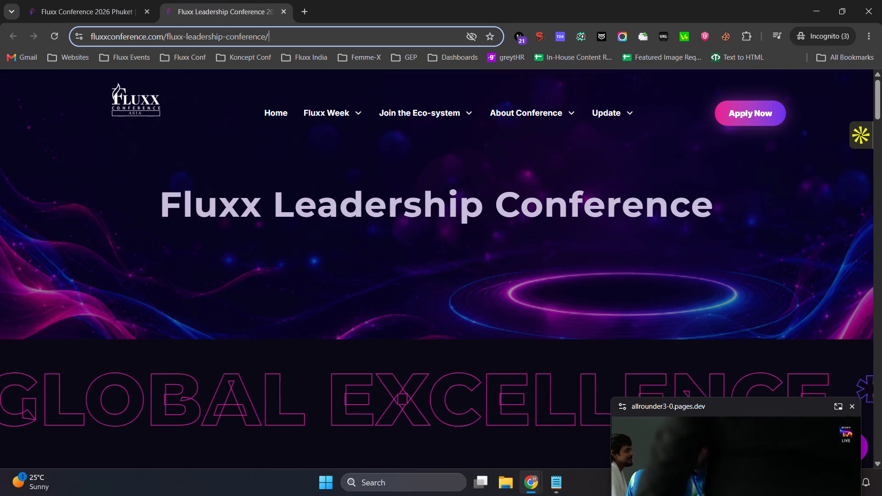
pyautogui.moveTo(261, 37); pyautogui.dragTo(169, 36)
pyautogui.press('BackSpace')
pyautogui.press('BackSpace')
pyautogui.write('programme')
pyautogui.press('Return')
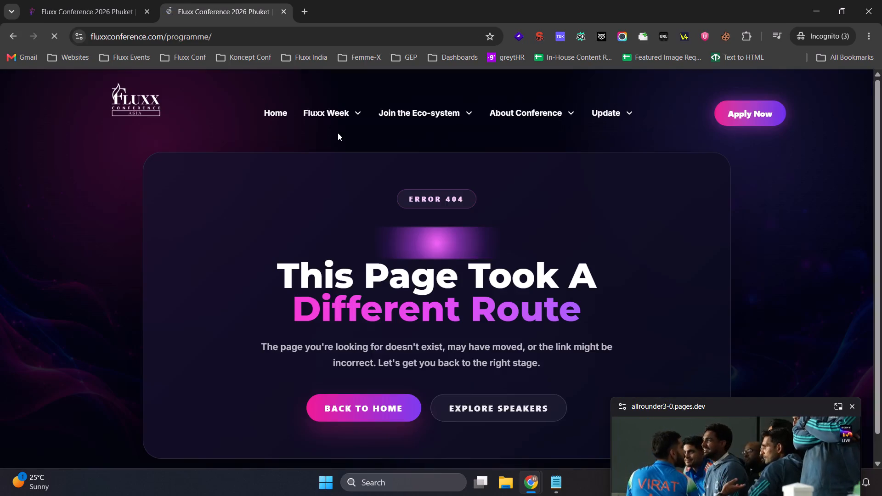
pyautogui.hotkey('alt', 'Tab')
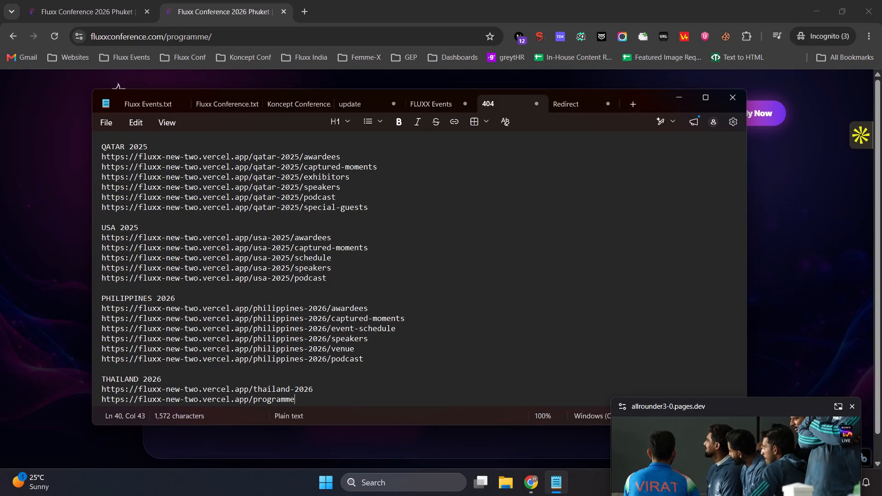
pyautogui.hotkey('alt', 'Tab')
pyautogui.scroll(-5, 328, 211)
pyautogui.scroll(2, 333, 212)
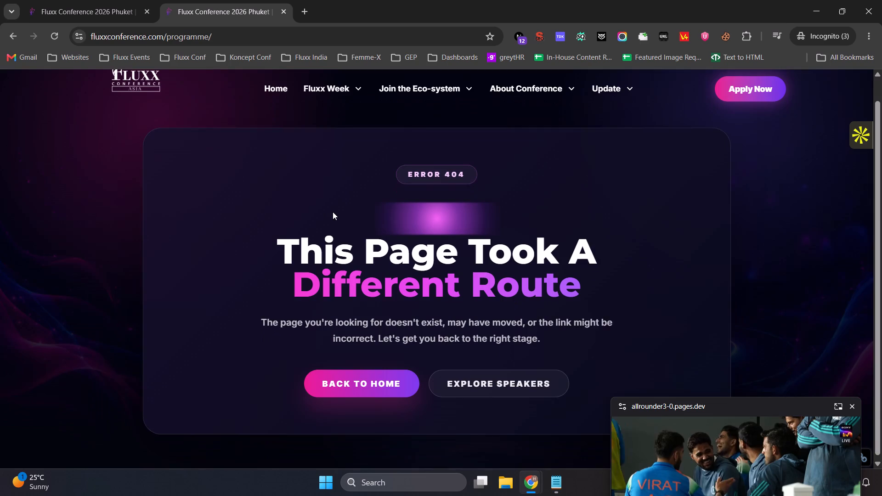
pyautogui.scroll(12, 333, 212)
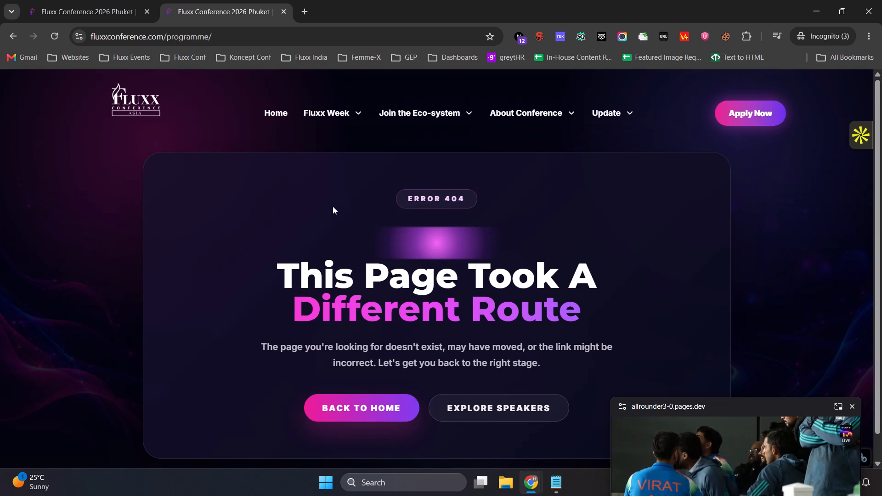
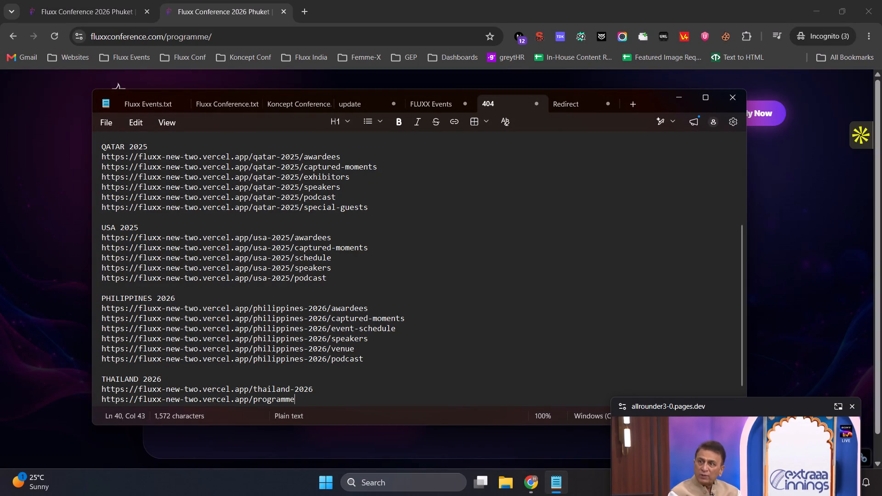
# Copy thailand-2026 from the entry above and insert it with a slash before programme in the last address of the 404 note.
pyautogui.moveTo(316, 389); pyautogui.dragTo(254, 390)
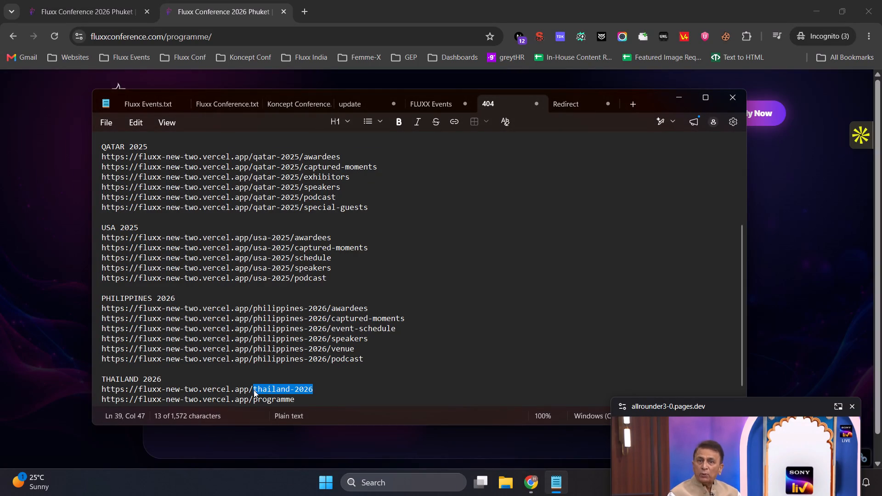
pyautogui.hotkey('ctrl', 'c')
pyautogui.click(253, 402)
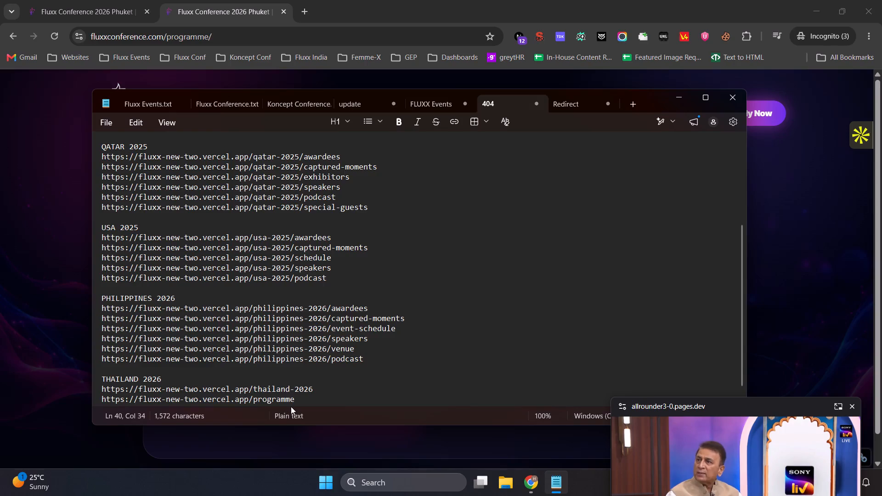
pyautogui.hotkey('ctrl', 'v')
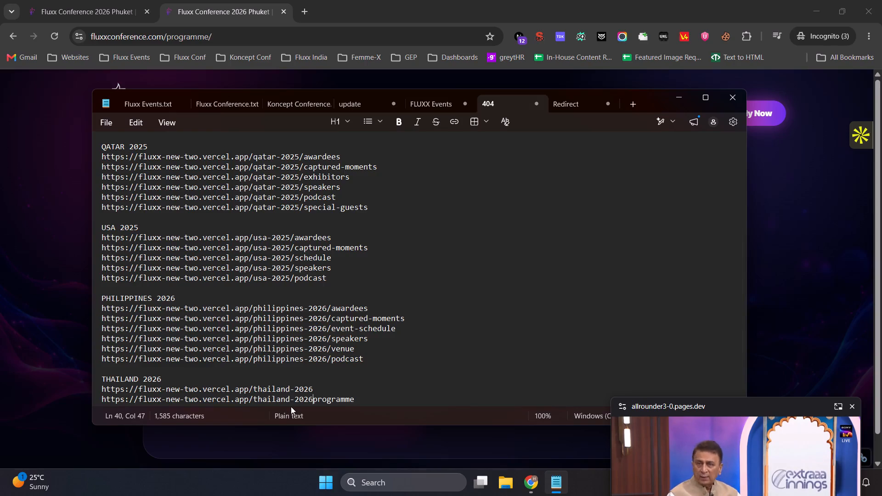
pyautogui.press('/')
pyautogui.hotkey('ctrl', 'shift', 'Right')
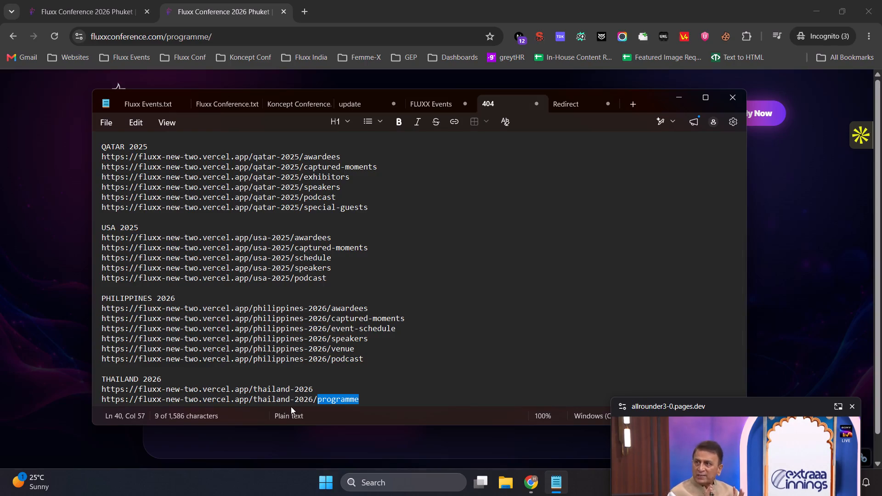
# Examine the Thailand Edition 2026 links on the staging programme page, then look through the live homepage for its event schedule section.
pyautogui.hotkey('alt', 'Tab')
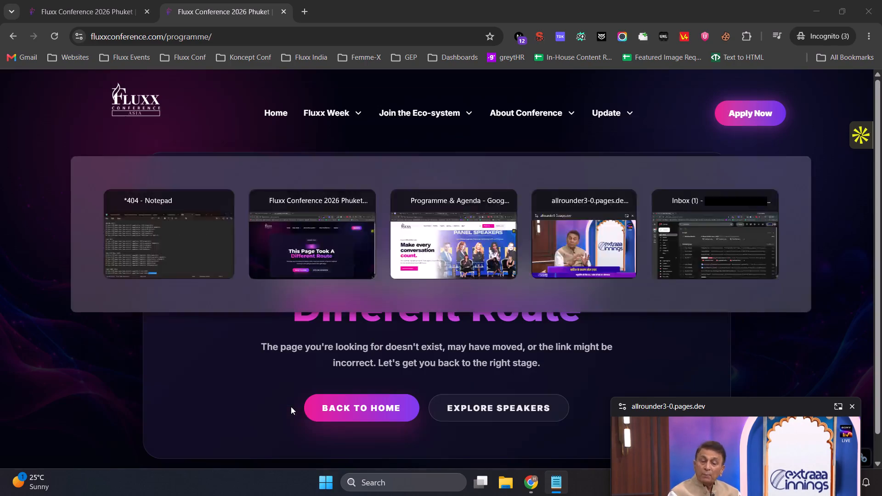
pyautogui.hotkey('alt', 'Tab')
pyautogui.hotkey('alt', 'Tab')
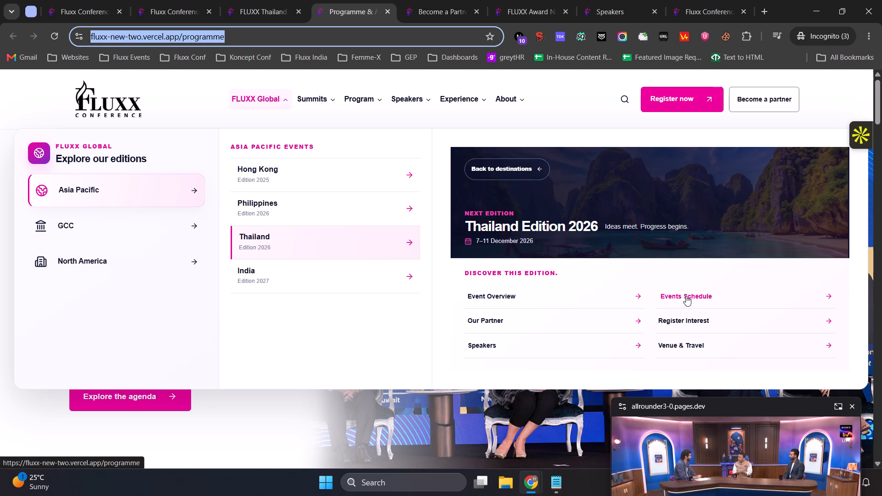
pyautogui.hotkey('alt', 'Tab')
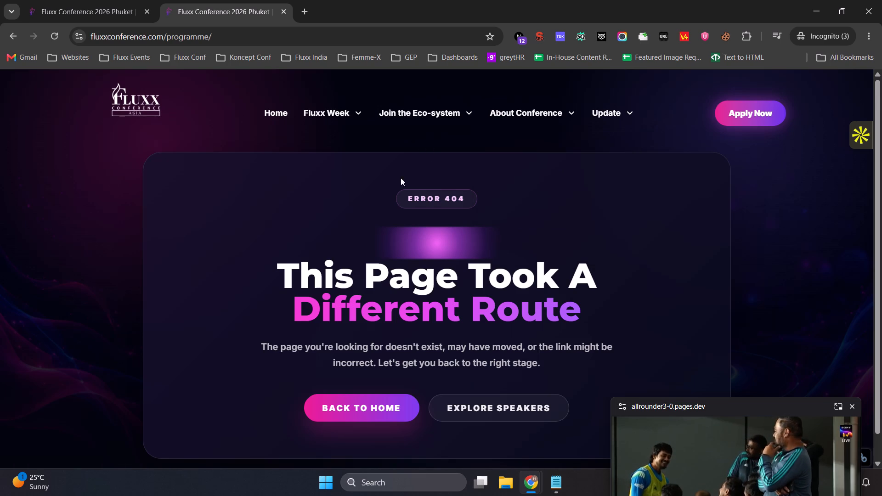
pyautogui.scroll(-4, 413, 218)
pyautogui.scroll(10, 416, 221)
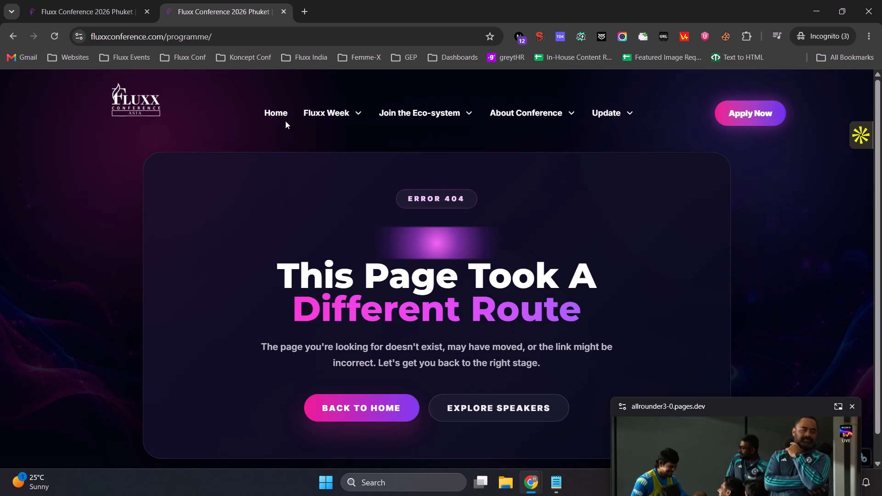
pyautogui.click(102, 0)
pyautogui.scroll(-5, 395, 299)
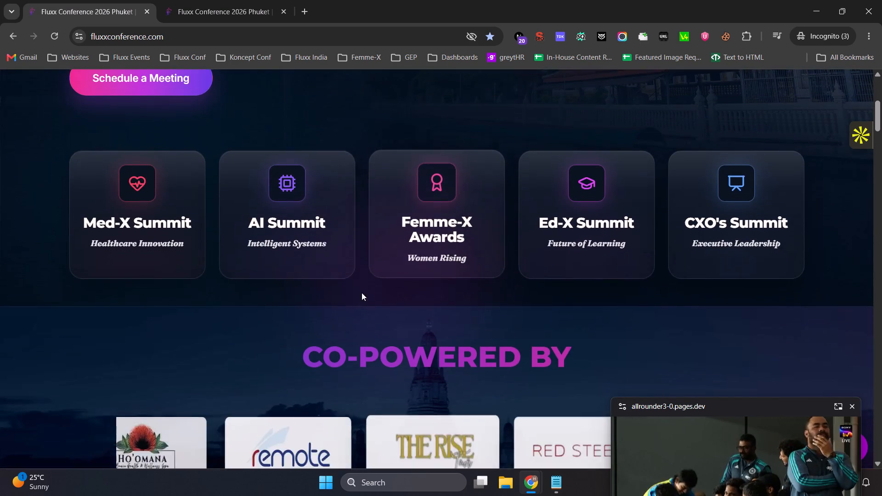
pyautogui.scroll(-6, 304, 335)
pyautogui.scroll(-5, 348, 287)
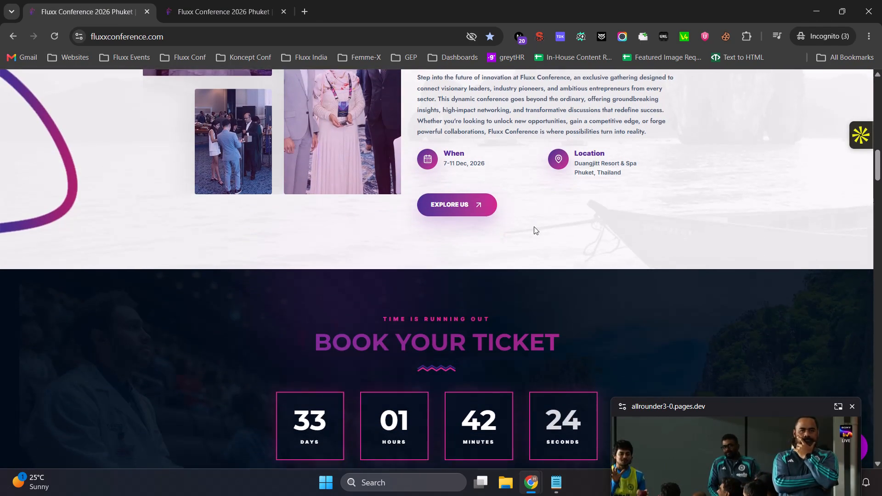
pyautogui.scroll(-5, 446, 276)
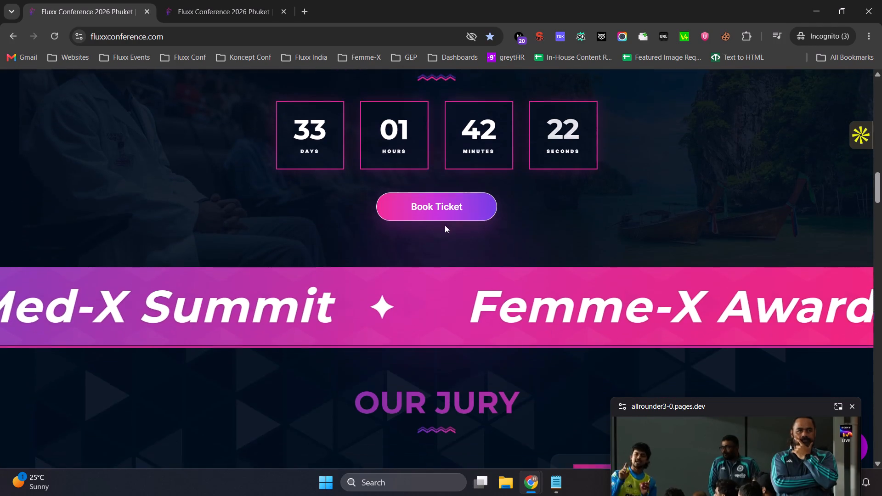
pyautogui.scroll(-4, 450, 213)
pyautogui.scroll(-1, 455, 298)
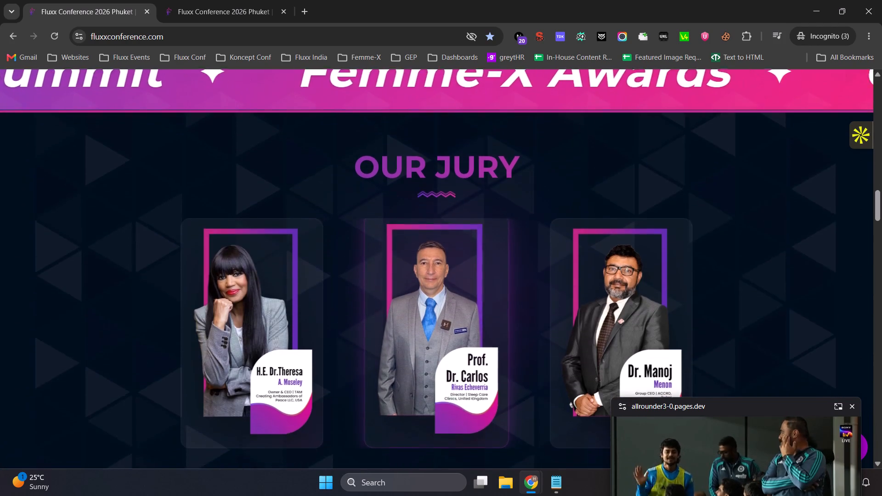
pyautogui.scroll(-4, 455, 298)
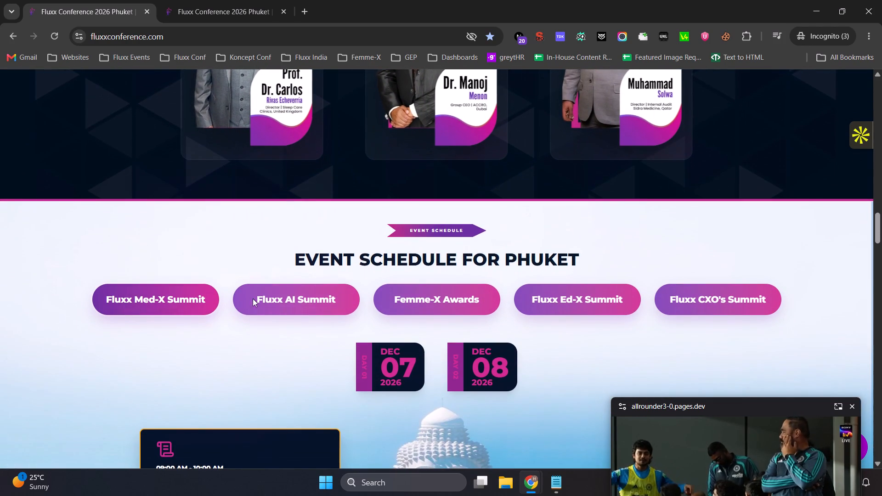
pyautogui.scroll(-10, 690, 301)
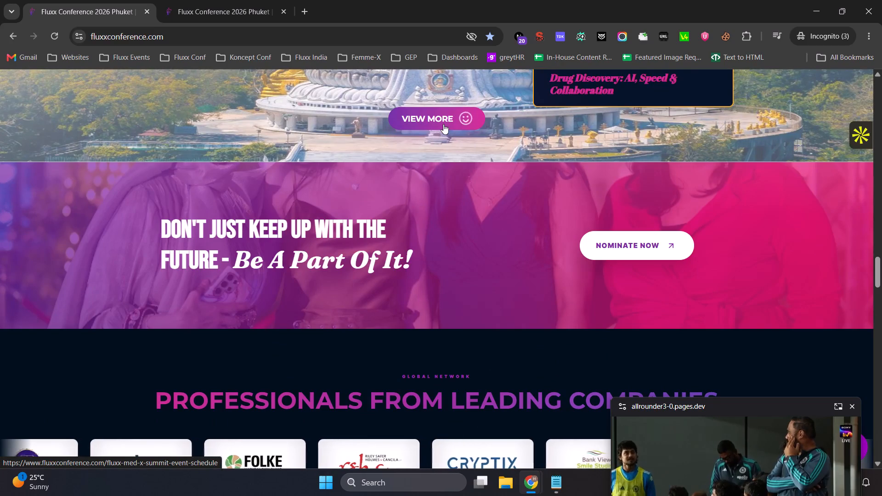
pyautogui.scroll(-5, 415, 340)
# In the 404 note, replace programme with schedule copied from the USA 2025 list, and start a new line below.
pyautogui.hotkey('alt', 'Tab')
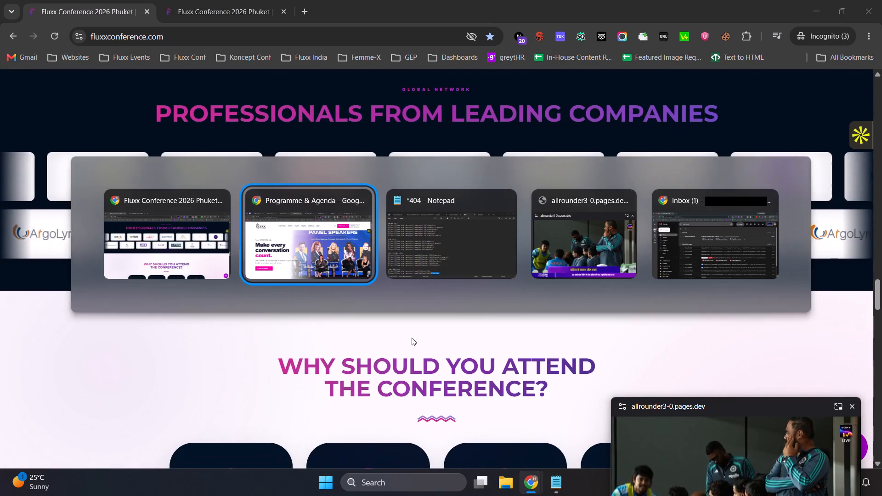
pyautogui.click(332, 261)
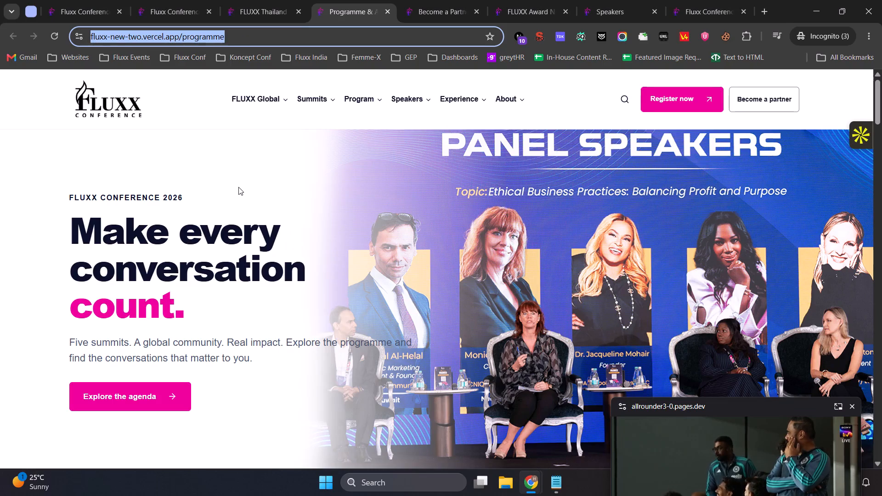
pyautogui.hotkey('alt', 'Tab')
pyautogui.hotkey('alt', 'Tab')
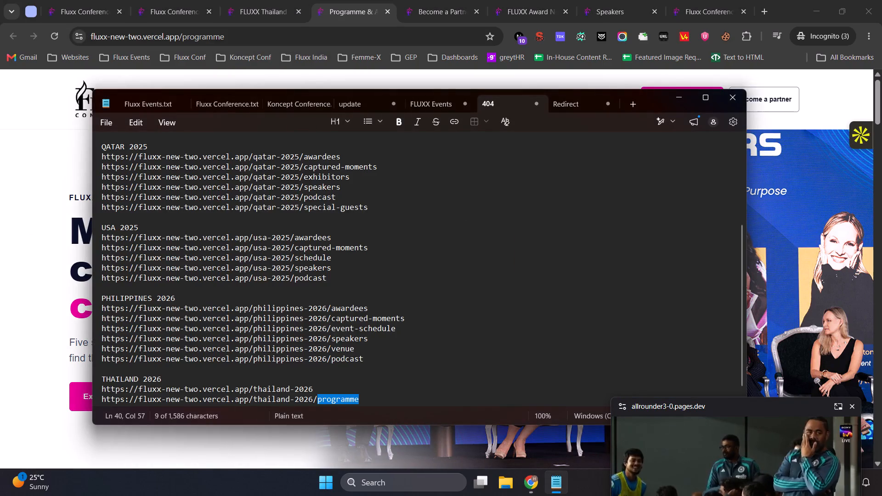
pyautogui.doubleClick(318, 260)
pyautogui.hotkey('ctrl', 'c')
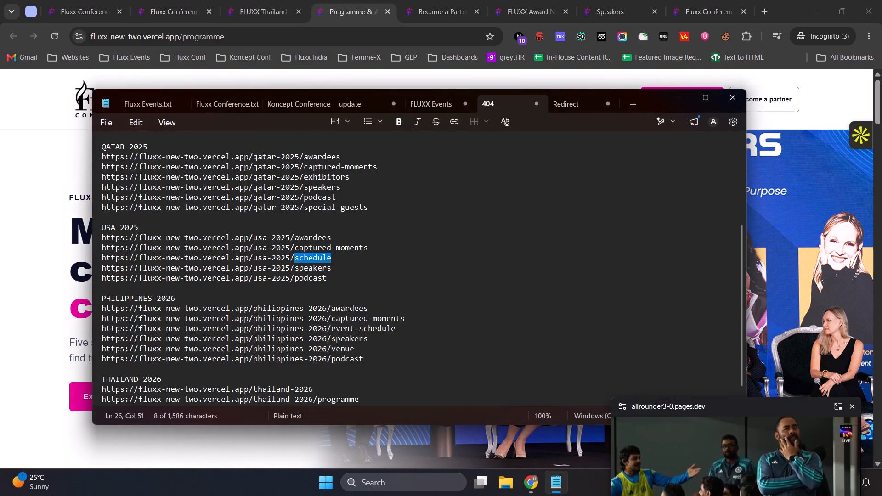
pyautogui.doubleClick(352, 399)
pyautogui.hotkey('ctrl', 'v')
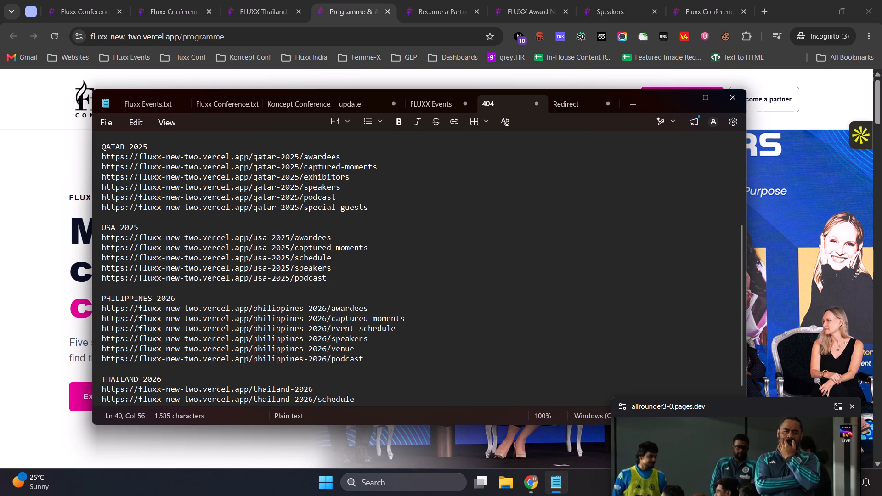
pyautogui.press('Return')
# Close the staging site's Thailand 2026 overview page and its Programme & Agenda page in the browser.
pyautogui.hotkey('alt', 'Tab')
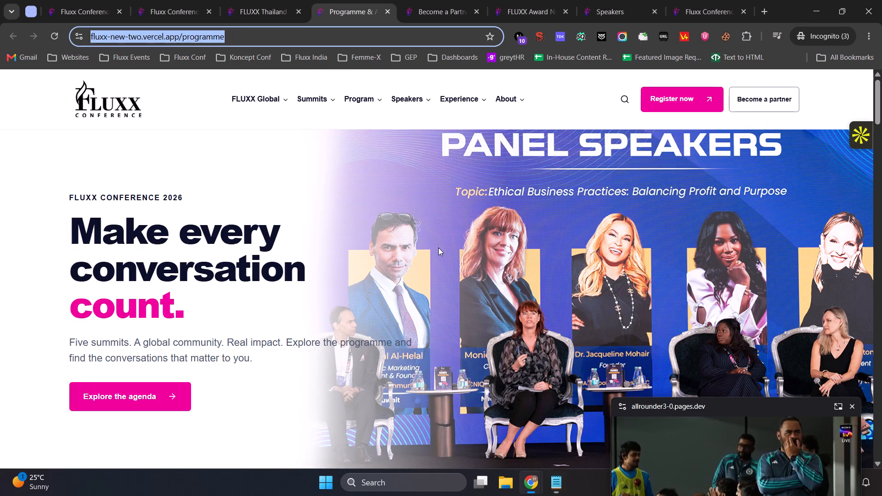
pyautogui.click(267, 0)
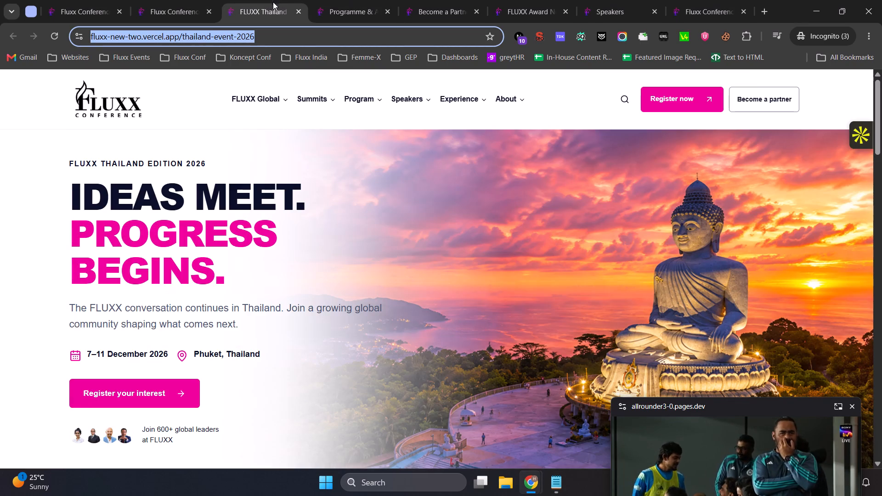
pyautogui.click(349, 0)
pyautogui.click(259, 0)
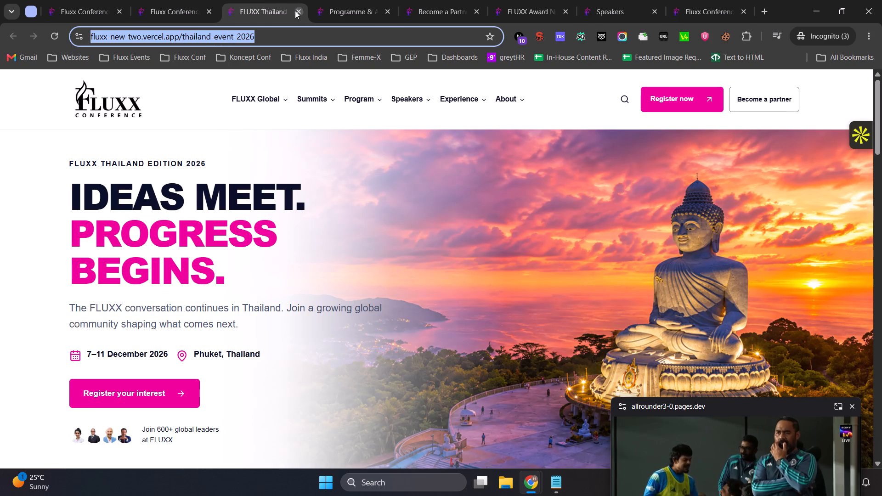
pyautogui.click(297, 12)
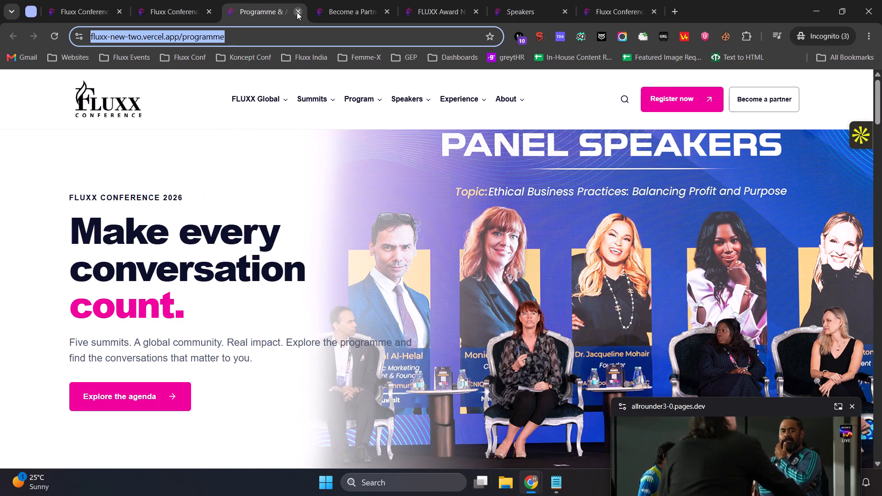
pyautogui.click(297, 12)
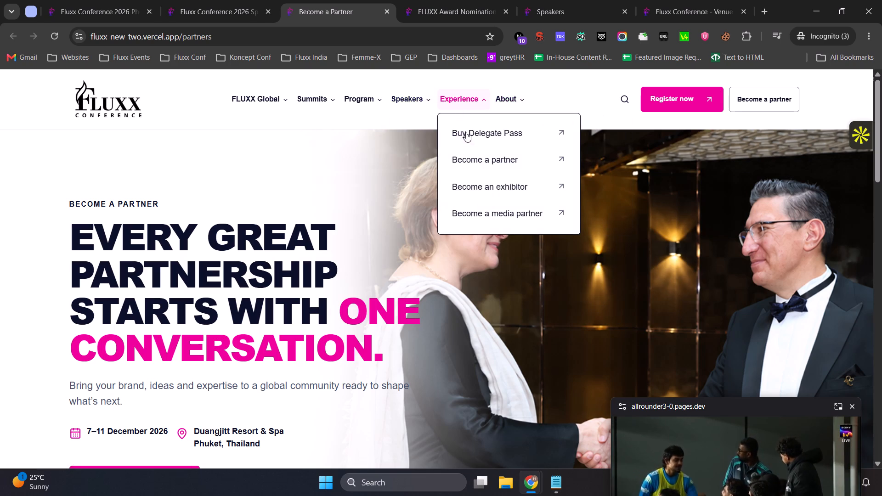
# Look over the staging Become a Partner page, and load the live site with the programme path replaced by partners to compare.
pyautogui.scroll(-5, 295, 292)
pyautogui.scroll(4, 295, 292)
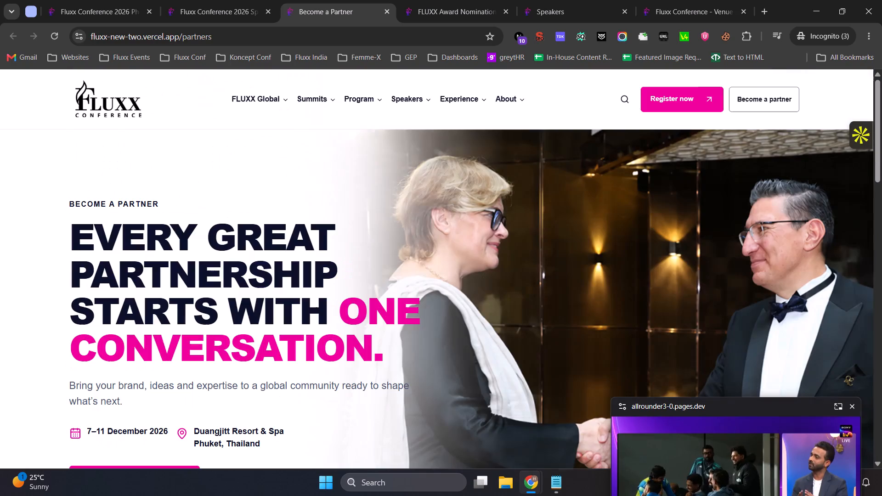
pyautogui.scroll(4, 295, 292)
pyautogui.hotkey('alt', 'Tab')
pyautogui.hotkey('alt', 'Tab')
pyautogui.hotkey('alt', 'Tab')
pyautogui.hotkey('alt', 'Tab')
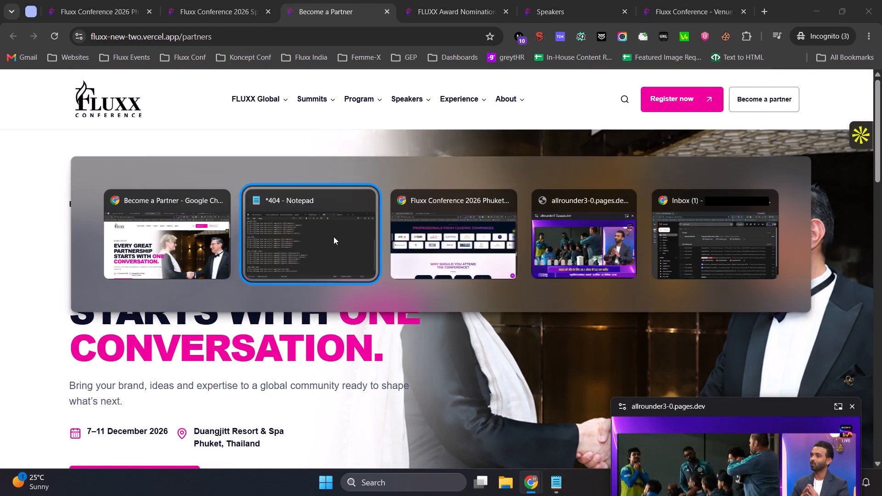
pyautogui.click(243, 0)
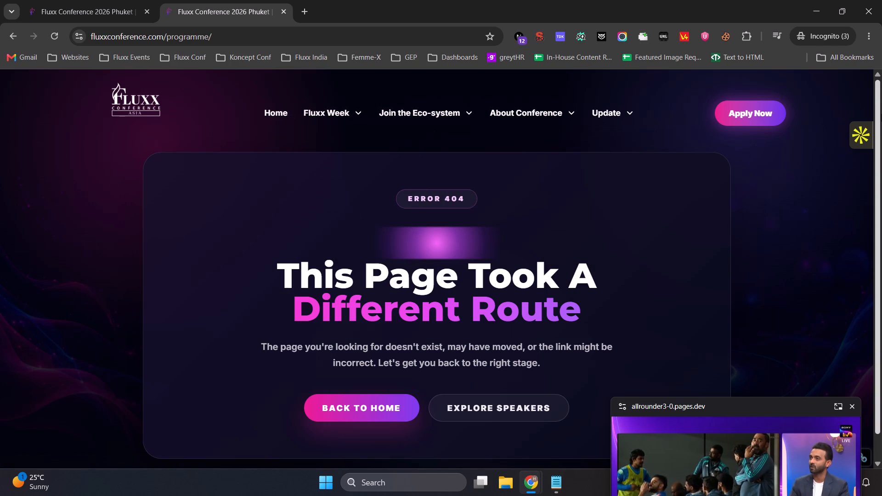
pyautogui.moveTo(881, 114); pyautogui.dragTo(881, 247)
pyautogui.doubleClick(183, 28)
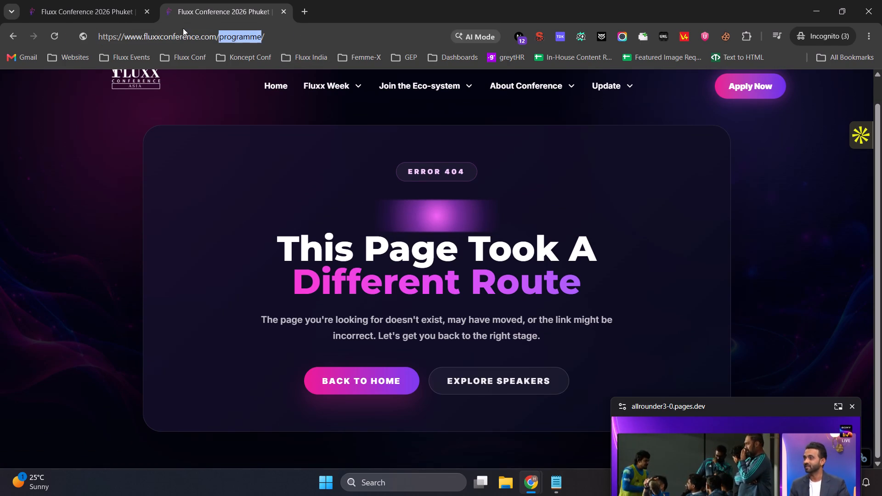
pyautogui.write('partners')
pyautogui.press('Return')
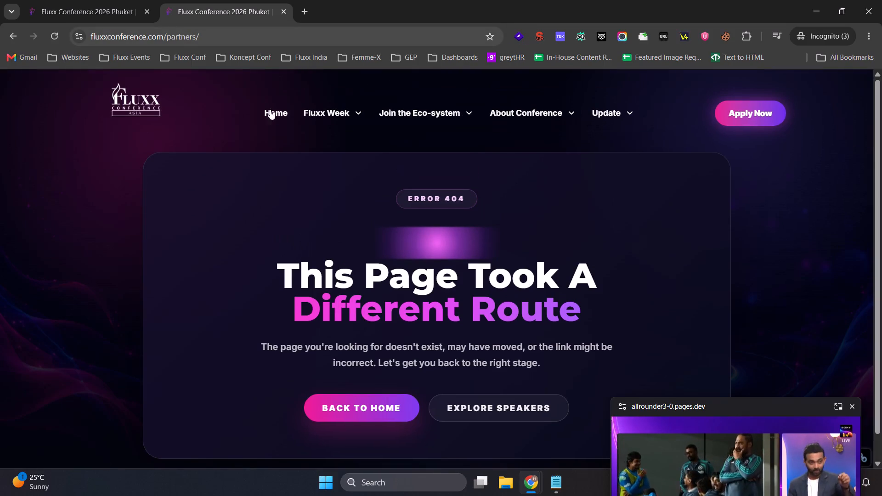
pyautogui.click(215, 39)
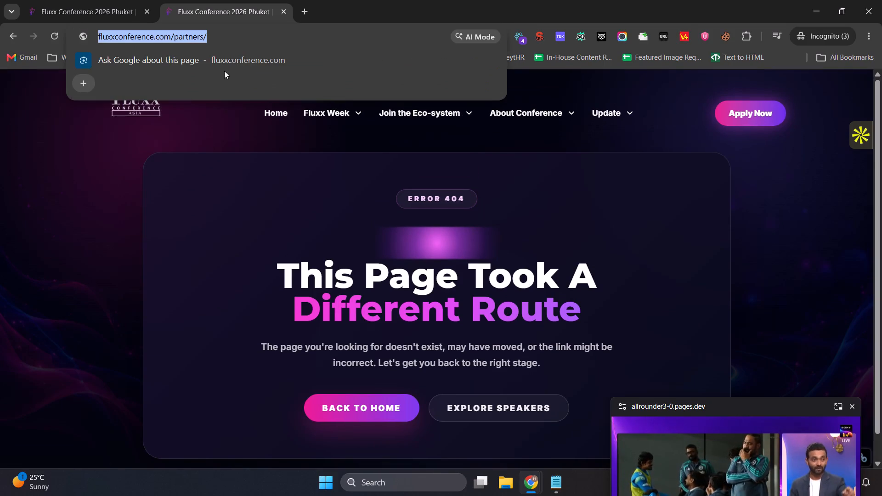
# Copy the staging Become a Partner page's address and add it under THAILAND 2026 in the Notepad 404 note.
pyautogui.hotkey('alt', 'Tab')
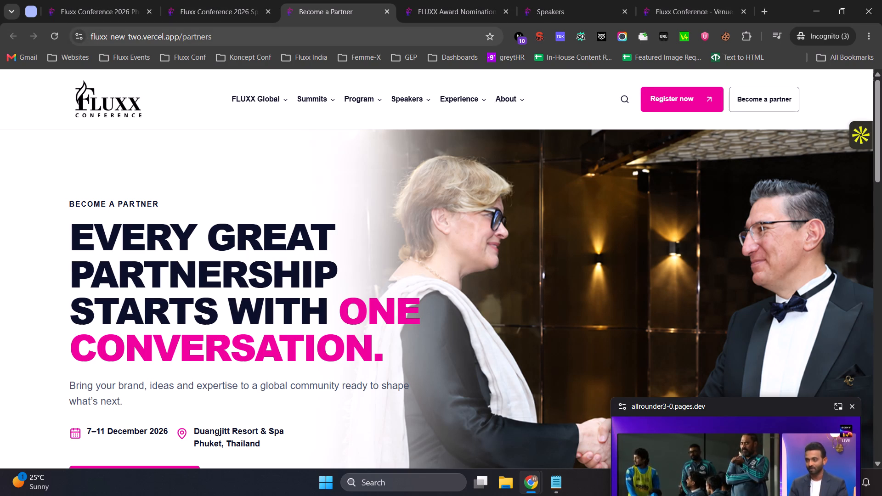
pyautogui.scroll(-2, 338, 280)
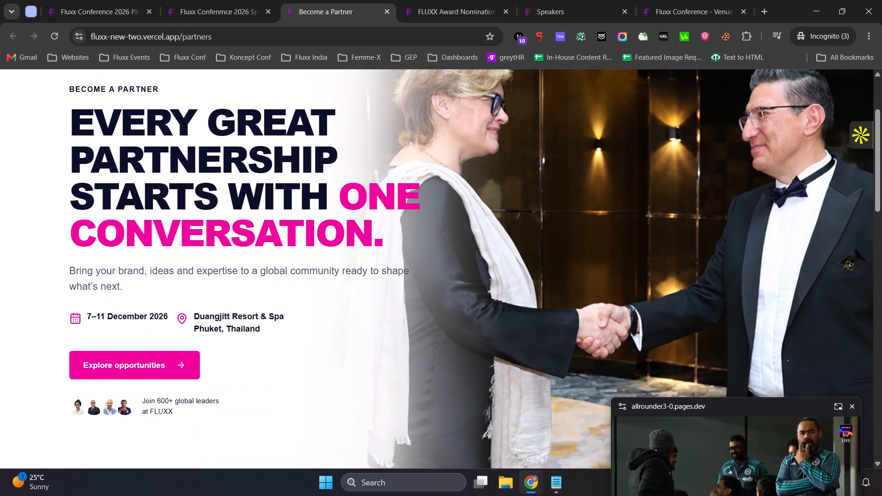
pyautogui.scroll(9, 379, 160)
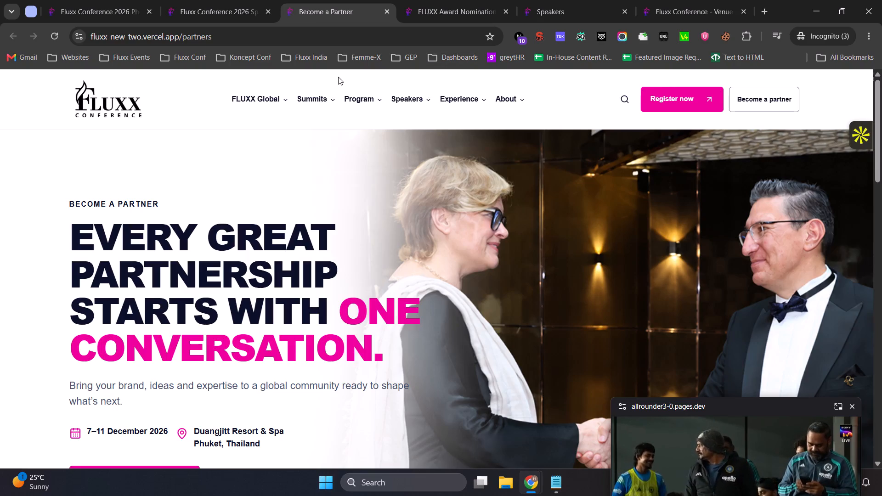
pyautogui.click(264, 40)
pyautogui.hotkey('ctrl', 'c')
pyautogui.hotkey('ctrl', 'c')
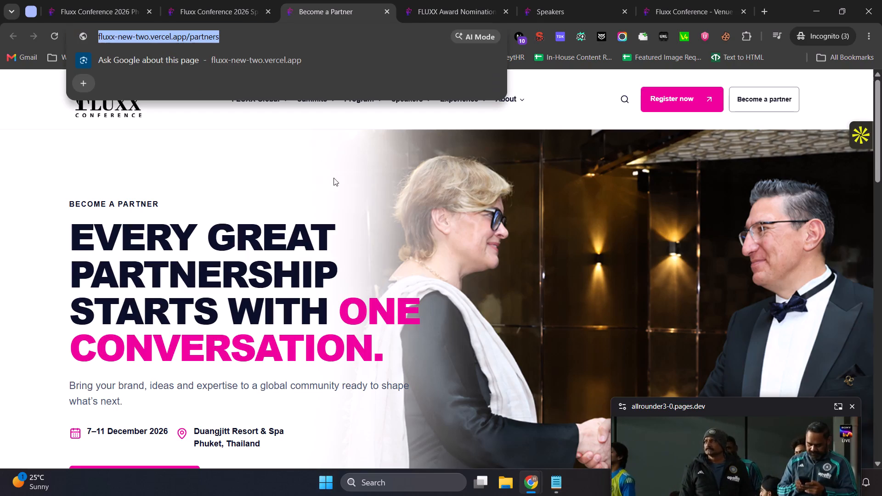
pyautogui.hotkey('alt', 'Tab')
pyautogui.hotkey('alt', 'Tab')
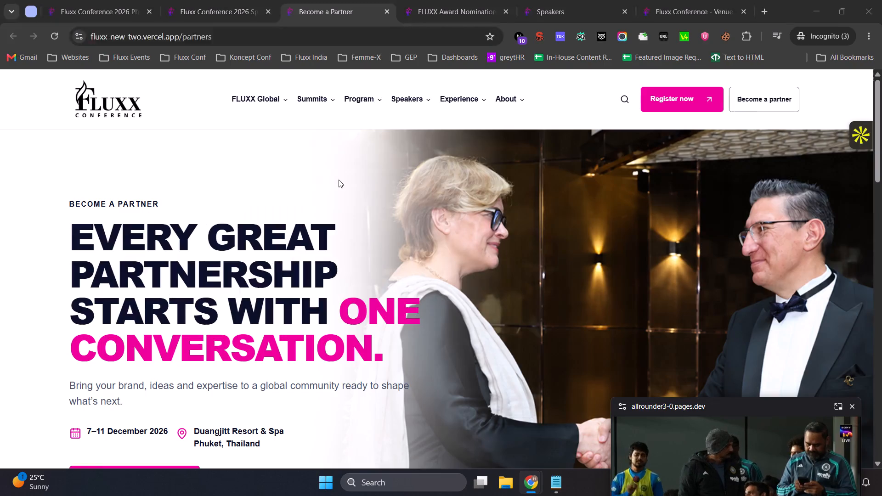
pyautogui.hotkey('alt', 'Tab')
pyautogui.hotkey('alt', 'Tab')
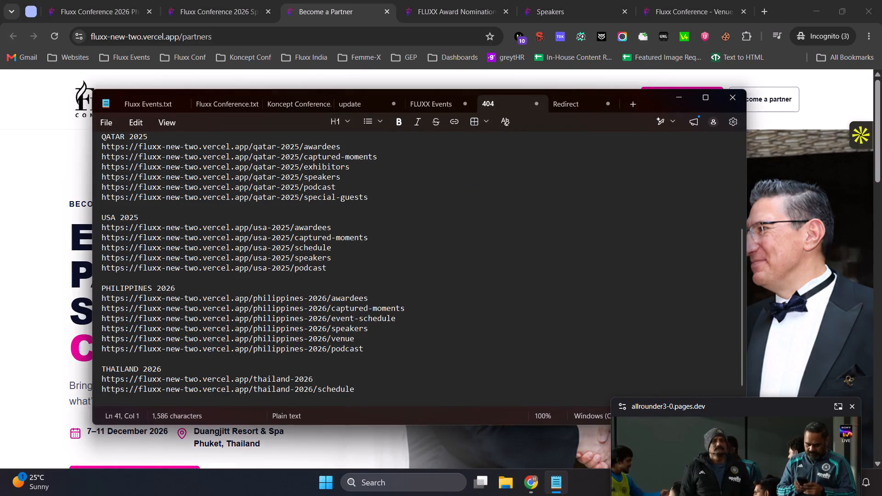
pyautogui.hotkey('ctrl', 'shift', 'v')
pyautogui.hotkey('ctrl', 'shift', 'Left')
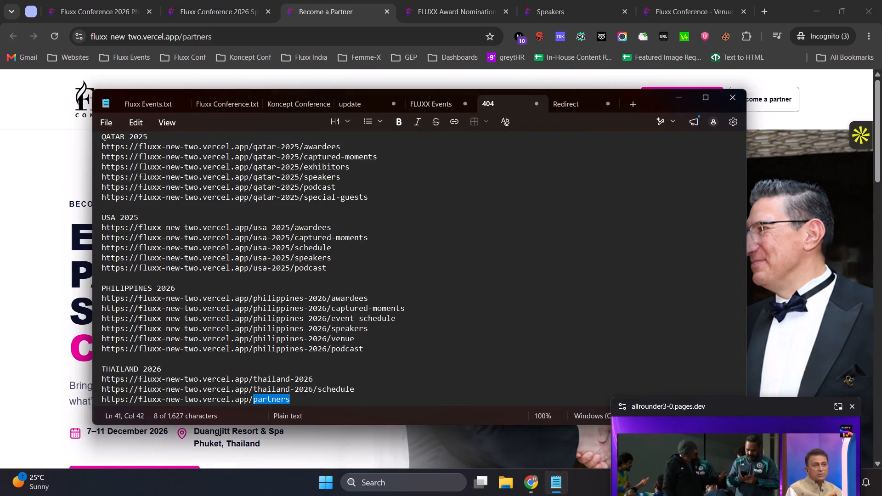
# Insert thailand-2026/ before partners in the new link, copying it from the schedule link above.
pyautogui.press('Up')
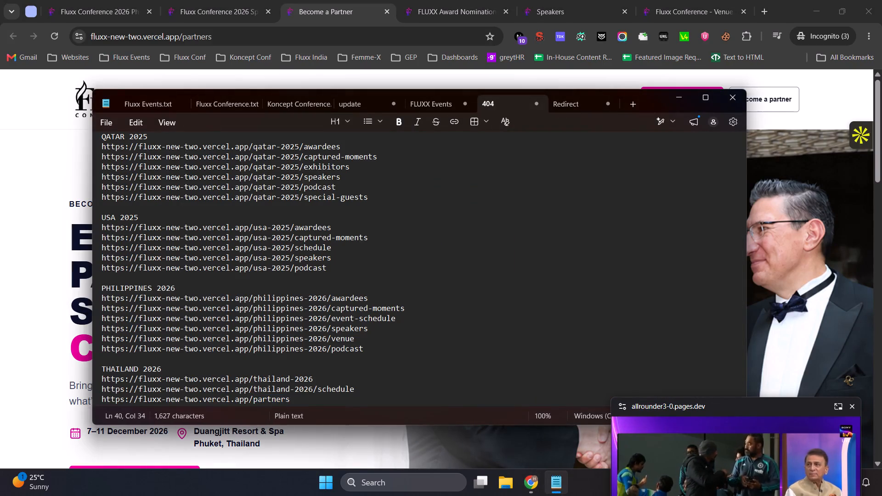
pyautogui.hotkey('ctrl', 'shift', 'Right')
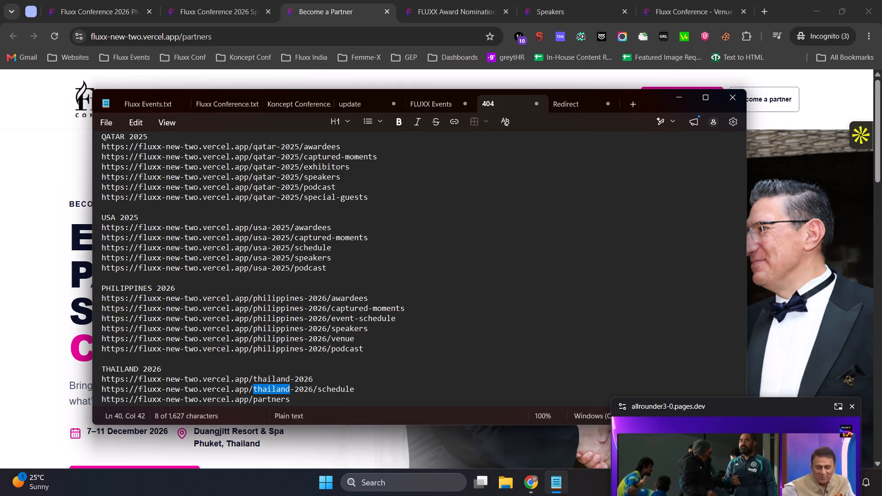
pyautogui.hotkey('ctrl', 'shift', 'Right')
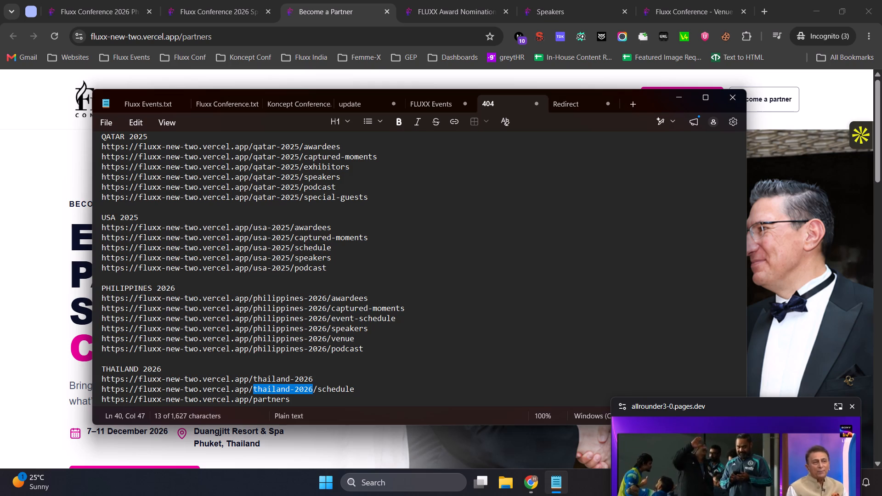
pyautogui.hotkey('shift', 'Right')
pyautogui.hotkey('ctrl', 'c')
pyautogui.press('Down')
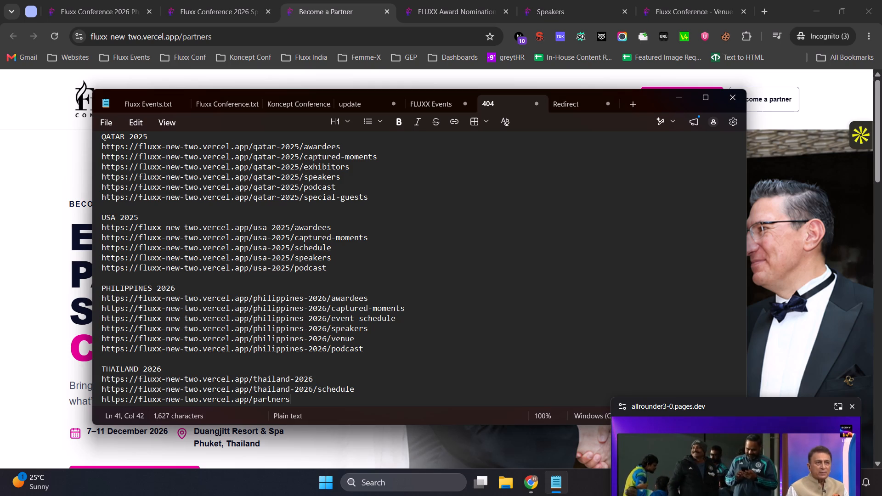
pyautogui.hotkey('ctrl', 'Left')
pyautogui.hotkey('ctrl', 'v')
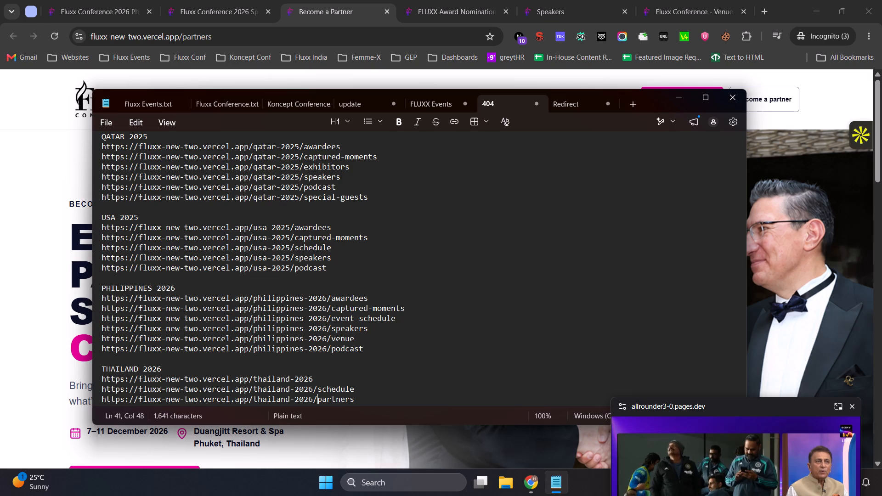
# Add five line breaks after the Thailand 2026 partners link and place the cursor on the line directly below it.
pyautogui.press('Right')
pyautogui.press('Right')
pyautogui.press('Right')
pyautogui.press('Right')
pyautogui.press('Right')
pyautogui.press('Right')
pyautogui.press('Right')
pyautogui.press('Right')
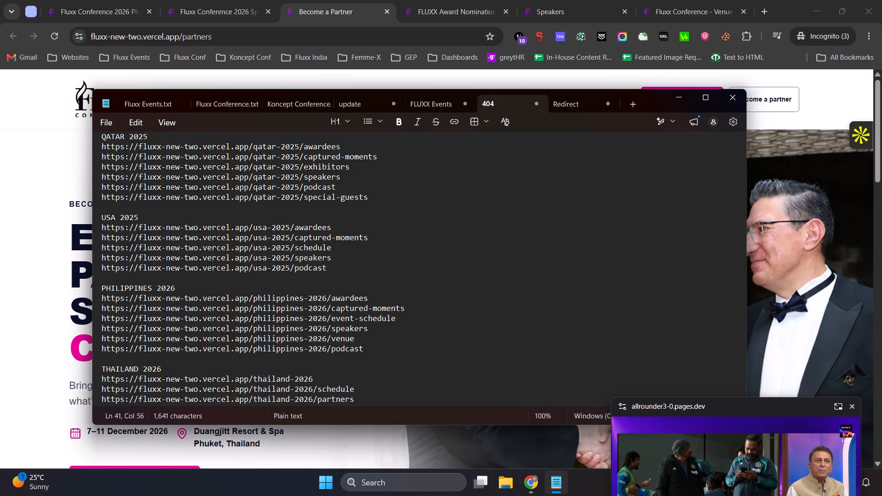
pyautogui.press('Return')
pyautogui.press('Return')
pyautogui.press('Return')
pyautogui.press('Return')
pyautogui.press('Return')
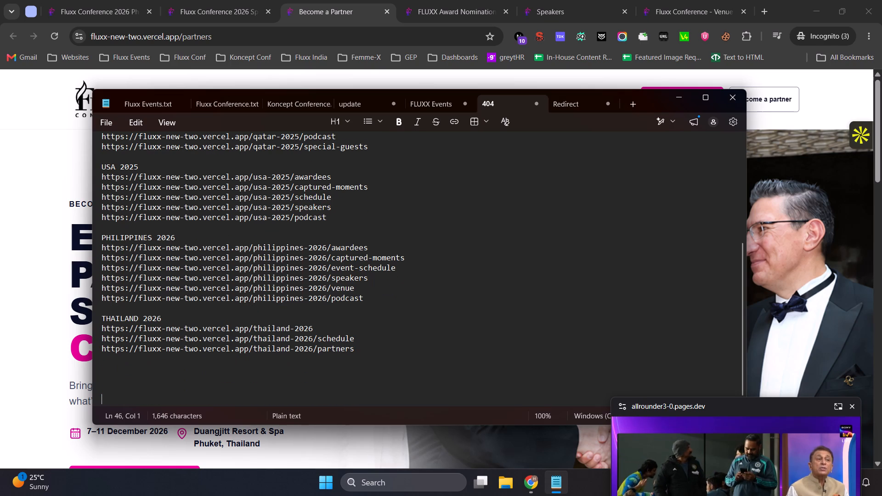
pyautogui.press('Up')
pyautogui.press('Up')
pyautogui.press('Up')
pyautogui.press('Up')
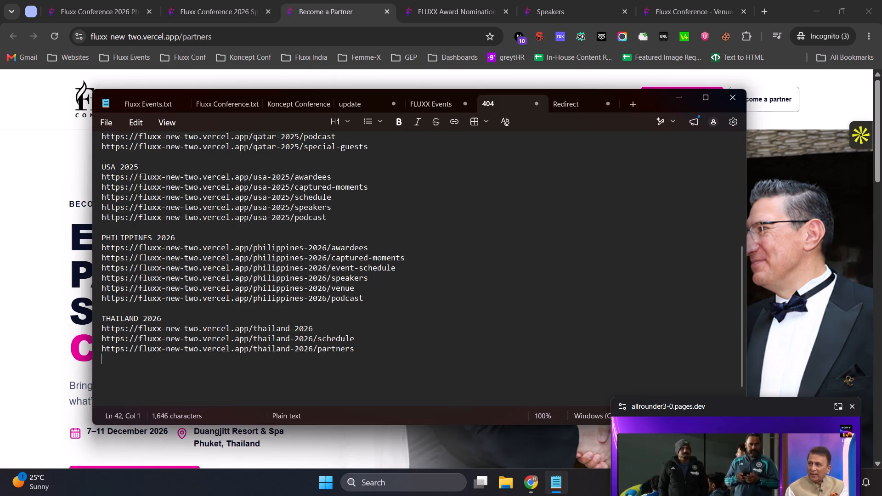
# In the browser, examine the staging Become a Partner page and the FLUXX Global links for India Edition 2027, including Our Partner.
pyautogui.hotkey('alt', 'Tab')
pyautogui.scroll(-12, 424, 355)
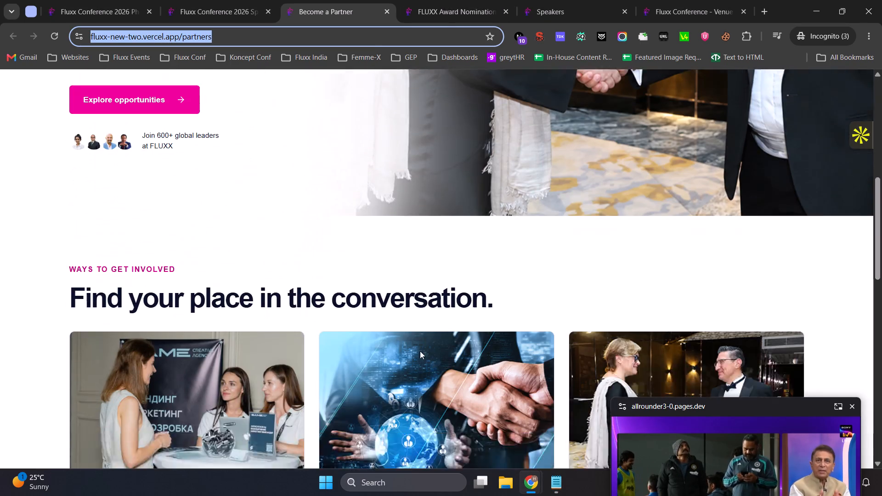
pyautogui.scroll(15, 420, 351)
pyautogui.scroll(-11, 420, 351)
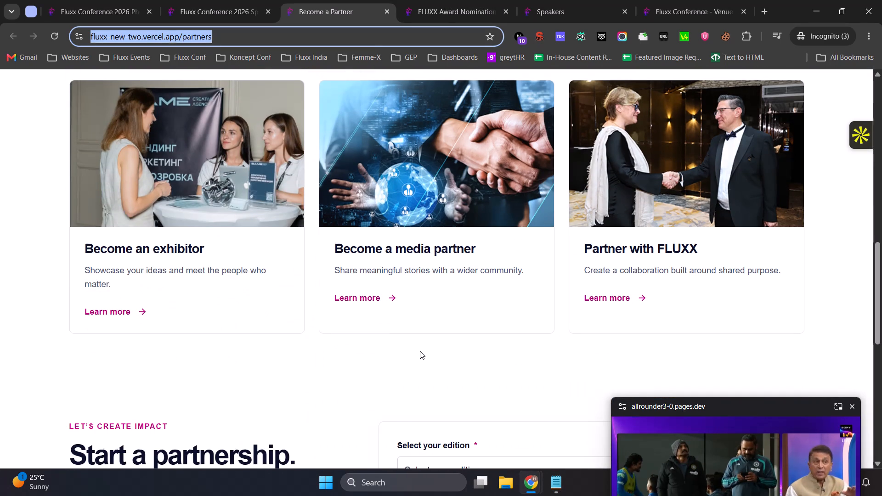
pyautogui.scroll(4, 420, 351)
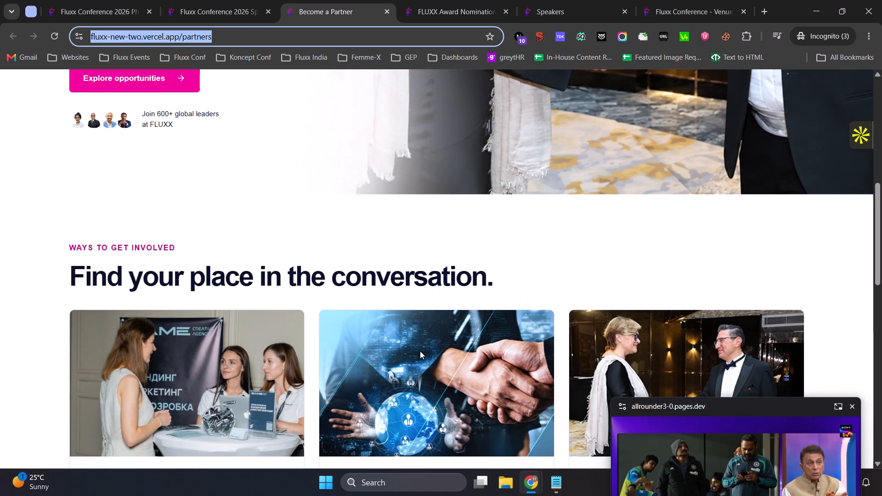
pyautogui.scroll(13, 420, 351)
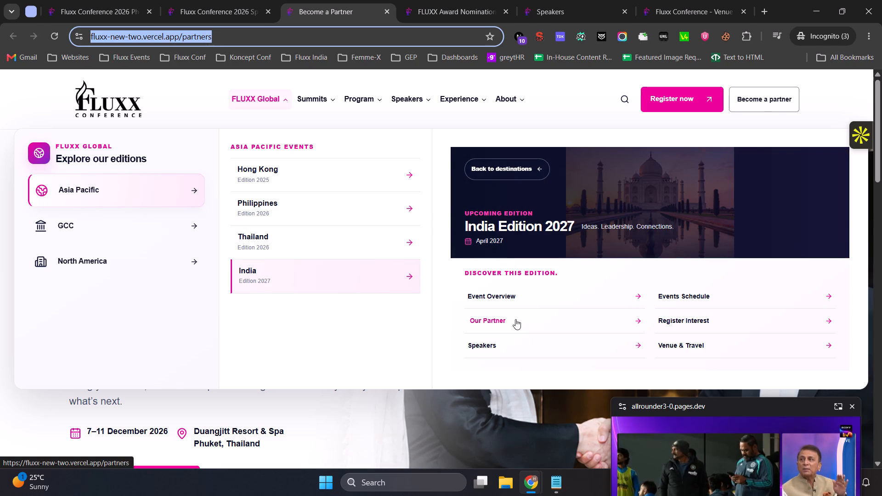
pyautogui.click(333, 414)
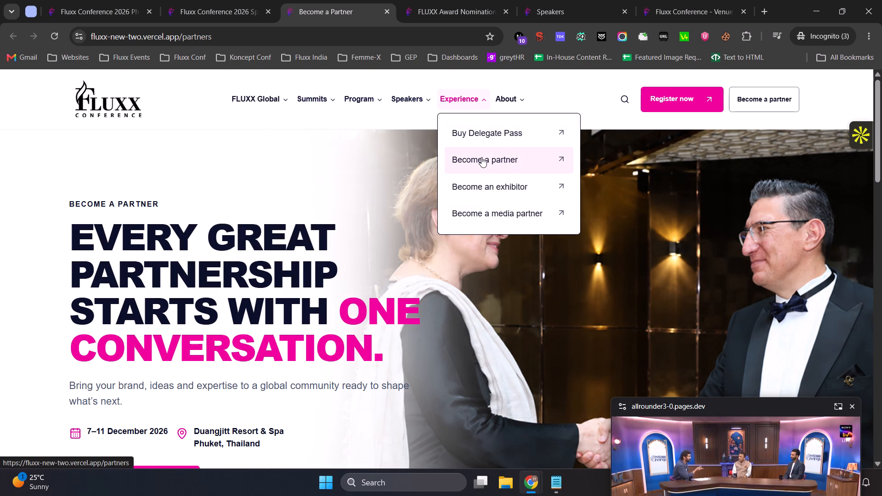
# Open Become a partner from the Experience links in a separate page and examine its content and edition choices.
pyautogui.middleClick(481, 157)
pyautogui.click(380, 0)
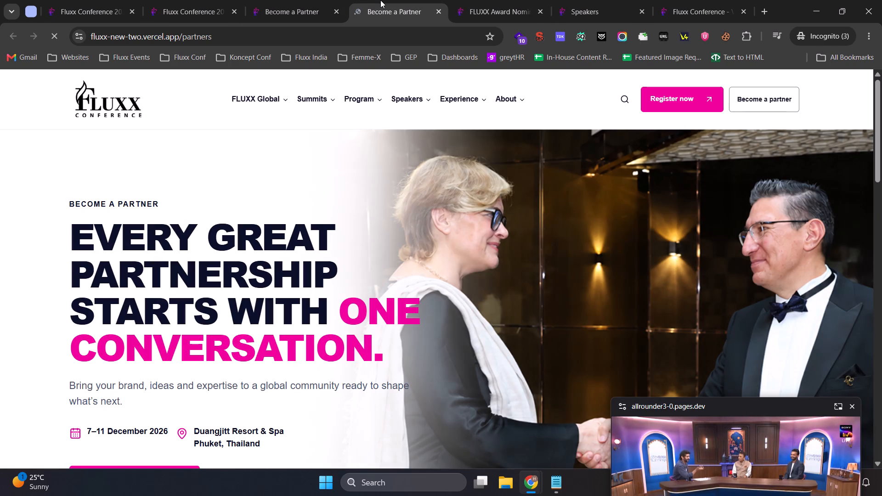
pyautogui.scroll(-5, 311, 262)
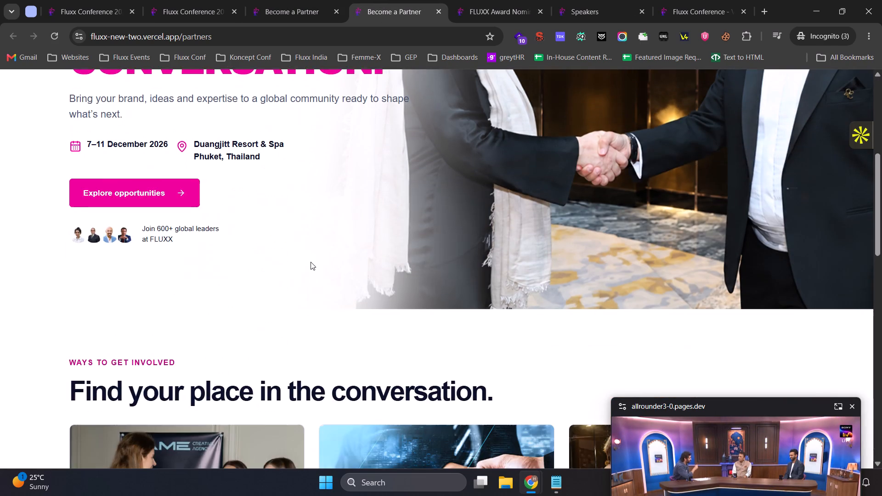
pyautogui.scroll(-9, 311, 262)
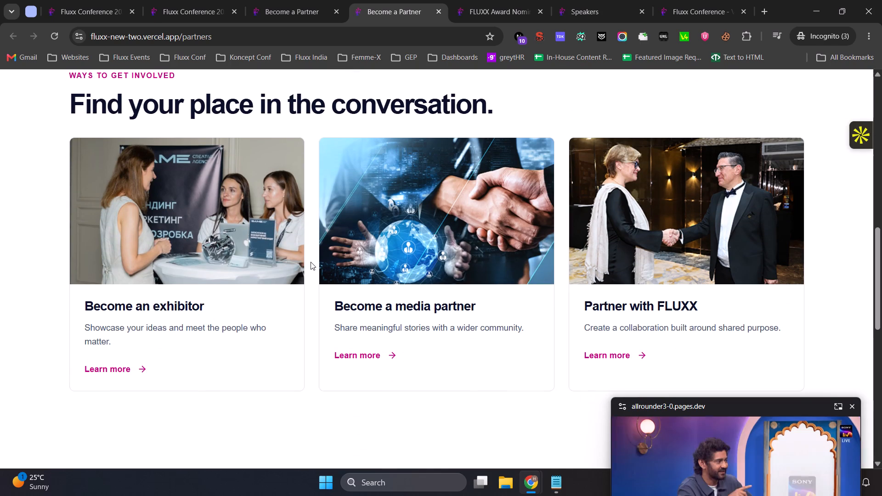
pyautogui.scroll(-2, 311, 262)
pyautogui.click(524, 189)
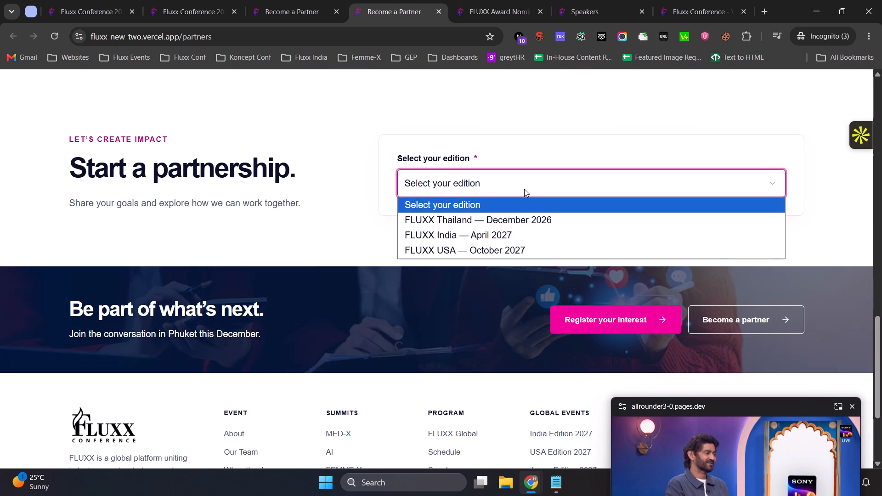
pyautogui.click(524, 189)
pyautogui.scroll(-6, 257, 276)
pyautogui.scroll(6, 258, 277)
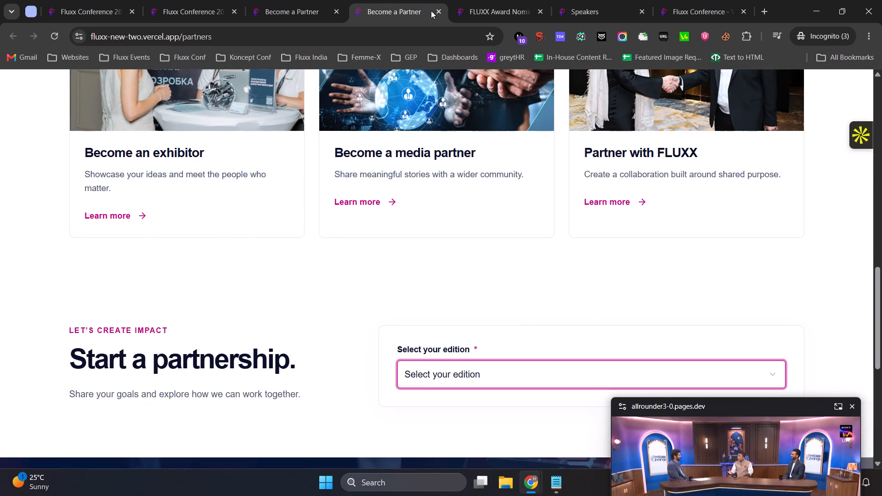
# Close both of the staging site's Become a Partner pages.
pyautogui.click(436, 13)
pyautogui.click(337, 11)
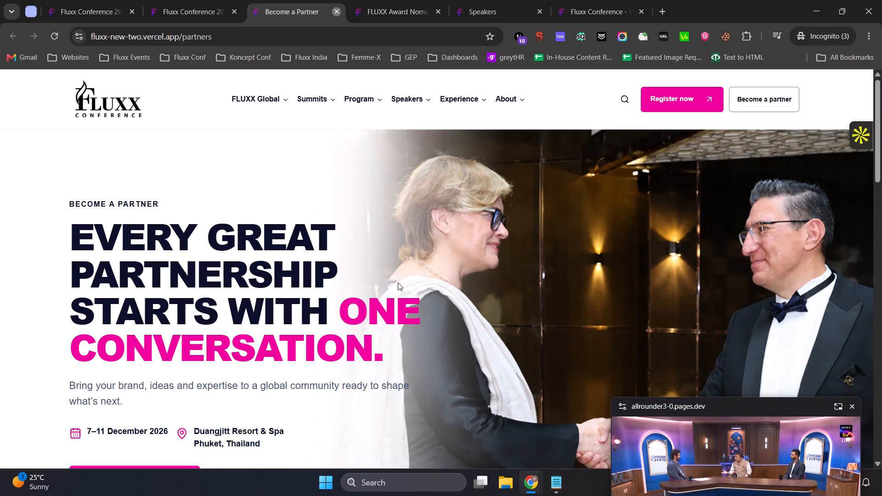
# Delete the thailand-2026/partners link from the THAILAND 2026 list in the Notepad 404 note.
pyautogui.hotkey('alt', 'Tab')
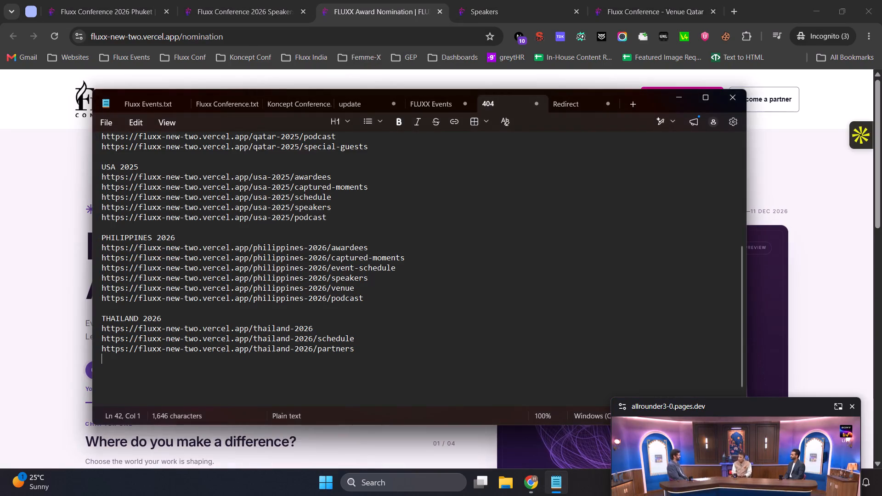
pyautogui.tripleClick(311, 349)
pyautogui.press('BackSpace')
# Close the staging site's FLUXX Award Nomination page in the browser.
pyautogui.hotkey('alt', 'Tab')
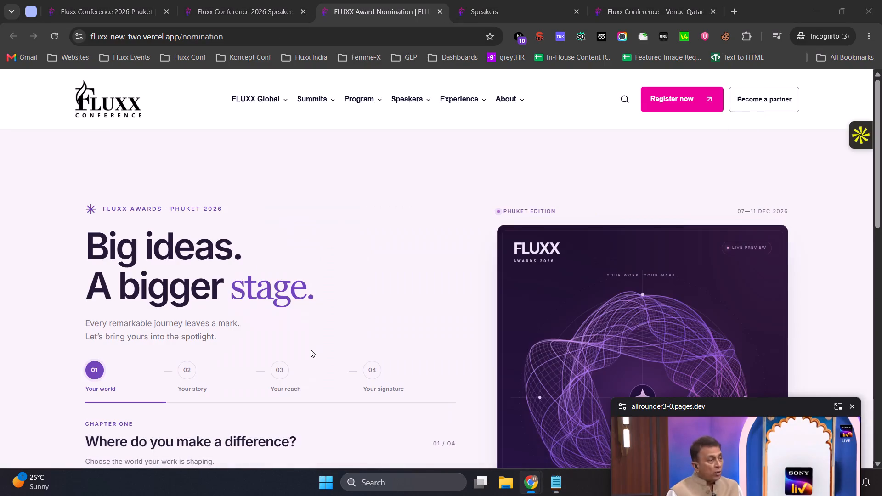
pyautogui.click(441, 14)
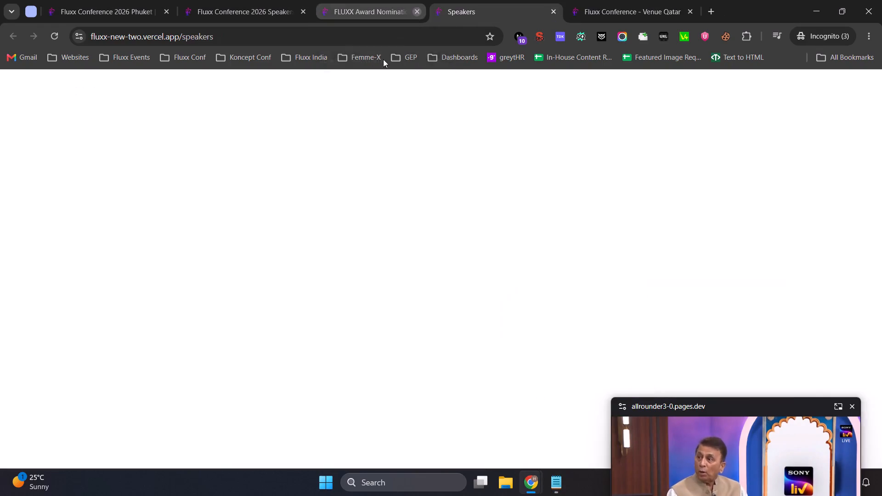
# Look through the staging Speakers page, from its hero section and speaker line-up down to the edition selection form.
pyautogui.scroll(-3, 336, 293)
pyautogui.scroll(5, 334, 287)
pyautogui.scroll(-6, 329, 283)
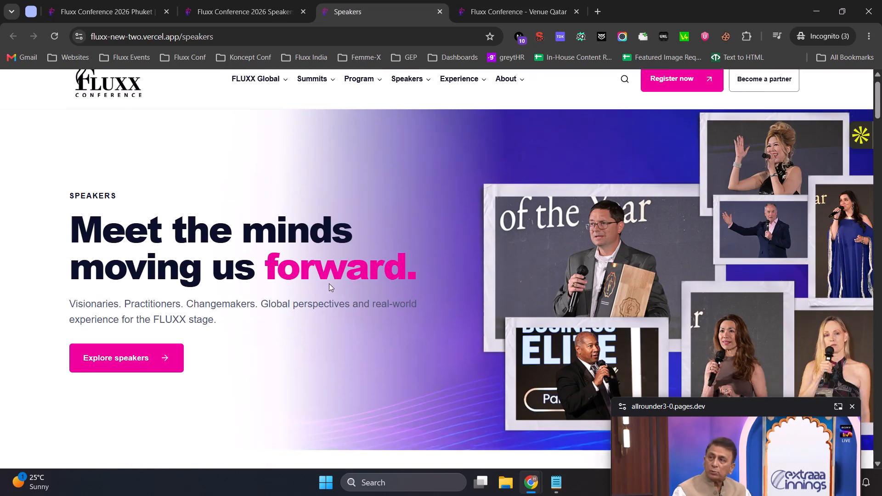
pyautogui.scroll(-5, 329, 283)
pyautogui.scroll(5, 329, 283)
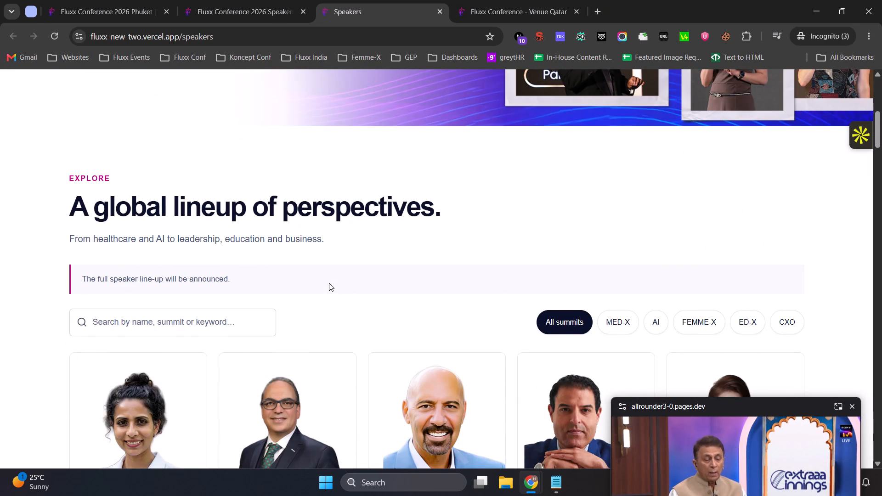
pyautogui.scroll(-4, 329, 283)
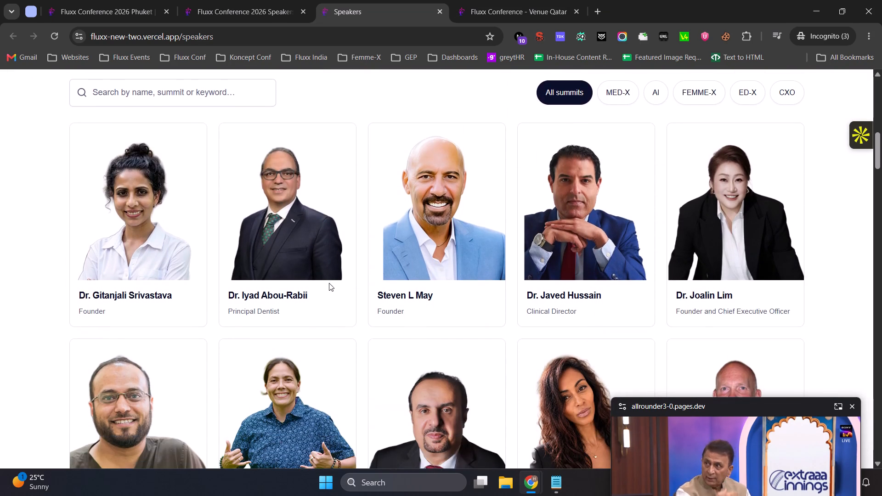
pyautogui.scroll(-16, 329, 283)
pyautogui.scroll(-9, 329, 283)
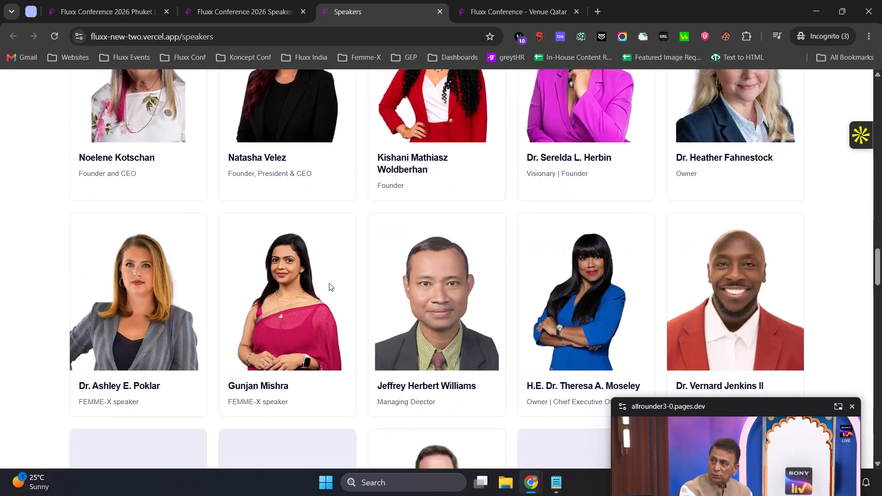
pyautogui.scroll(-15, 329, 283)
pyautogui.scroll(-12, 329, 283)
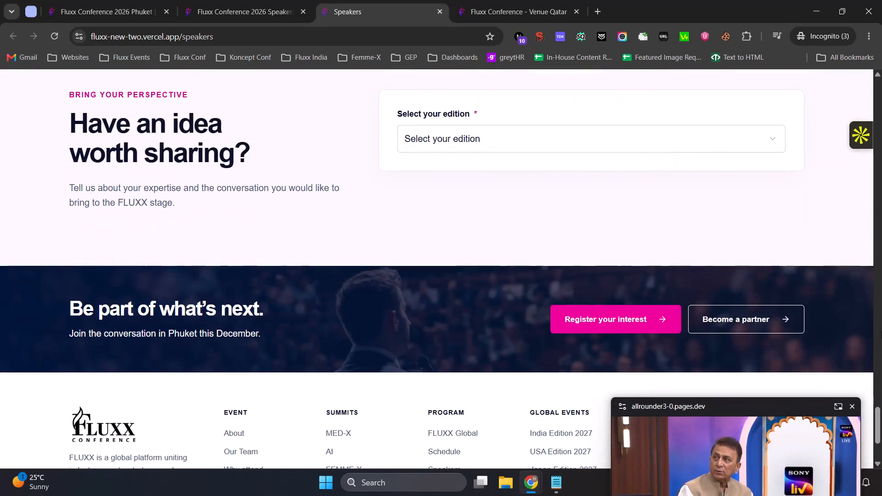
pyautogui.moveTo(881, 414); pyautogui.dragTo(881, 32)
pyautogui.hotkey('alt', 'Tab')
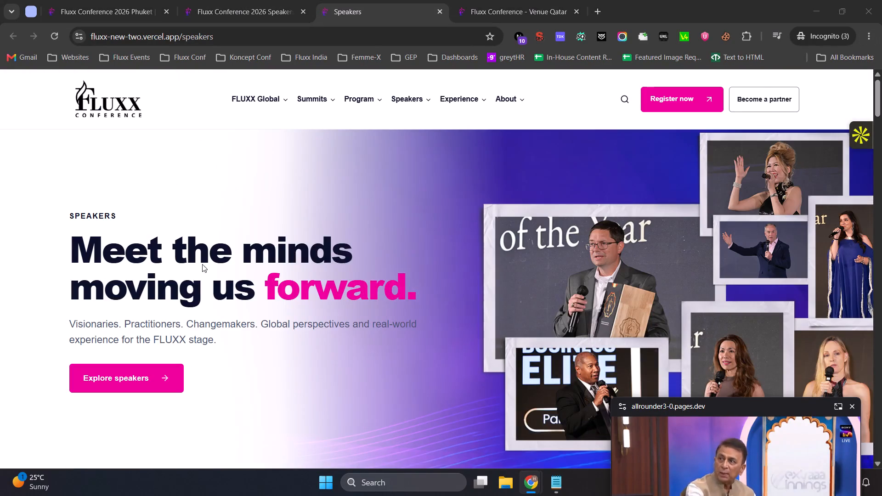
# Open the live site's speakers page at fluxxconference.com/speakers, replacing the partners path in the browser address.
pyautogui.hotkey('alt', 'Tab')
pyautogui.hotkey('alt', 'Tab')
pyautogui.hotkey('alt', 'Tab')
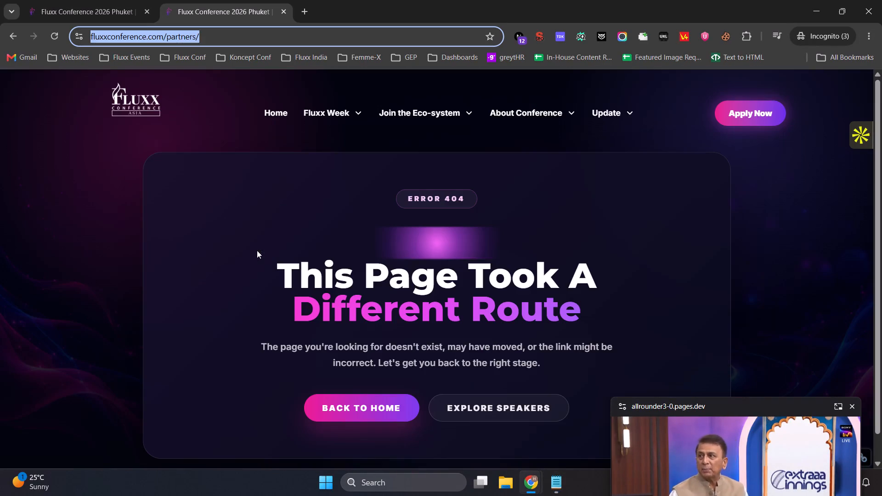
pyautogui.hotkey('alt', 'Tab')
pyautogui.doubleClick(196, 39)
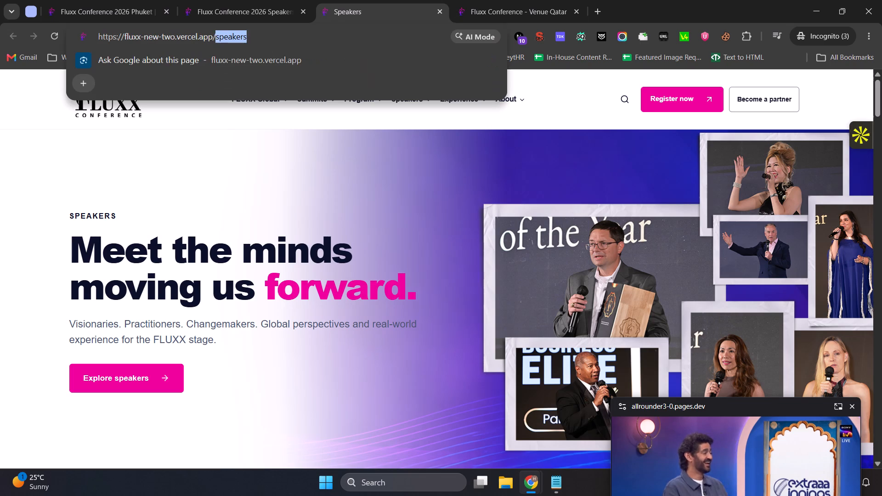
pyautogui.hotkey('ctrl', 'c')
pyautogui.hotkey('alt', 'Tab')
pyautogui.doubleClick(181, 37)
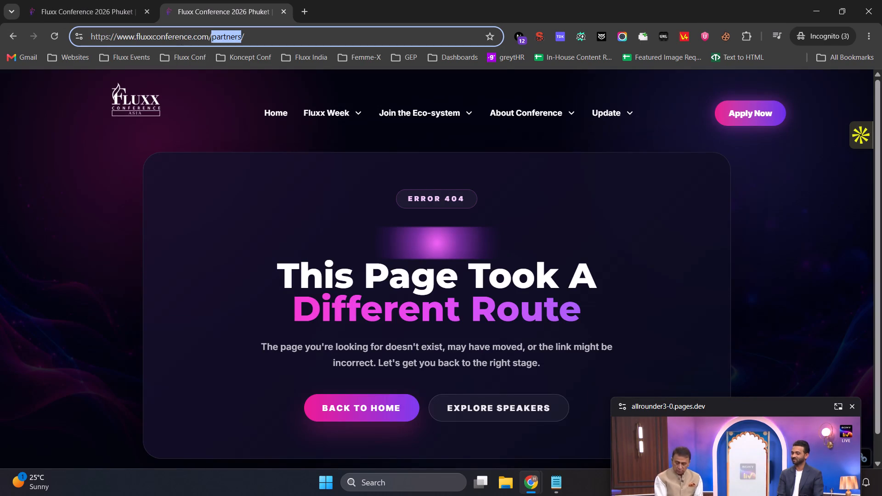
pyautogui.hotkey('ctrl', 'v')
pyautogui.press('Return')
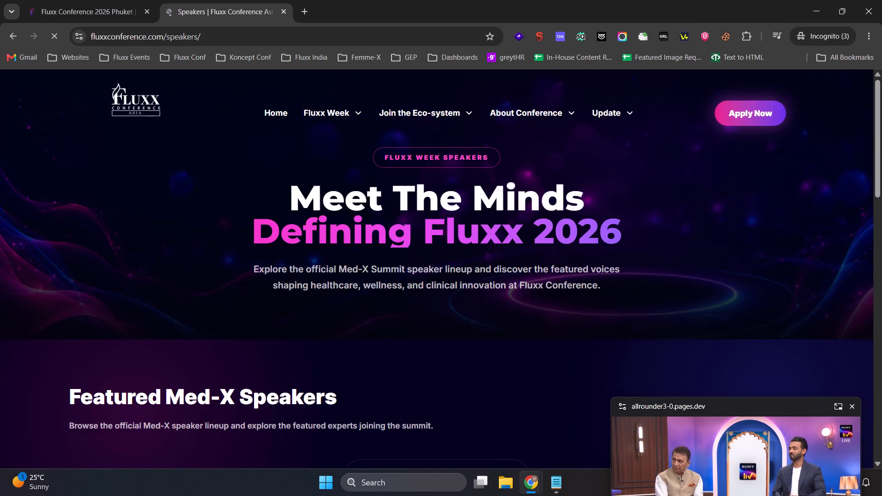
# Look through the live site's Speakers page, including its hero, Featured Med-X Speakers section and the Med-X Summit navigation entries.
pyautogui.scroll(-5, 219, 302)
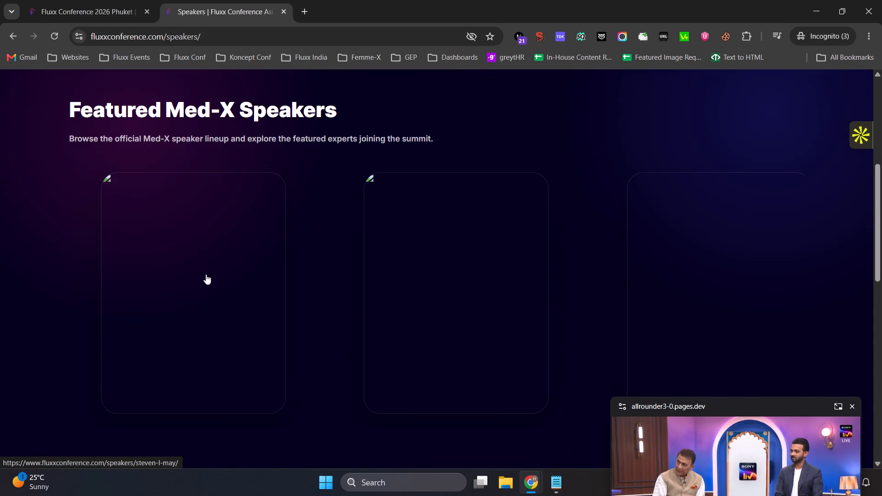
pyautogui.scroll(-5, 214, 267)
pyautogui.scroll(9, 214, 267)
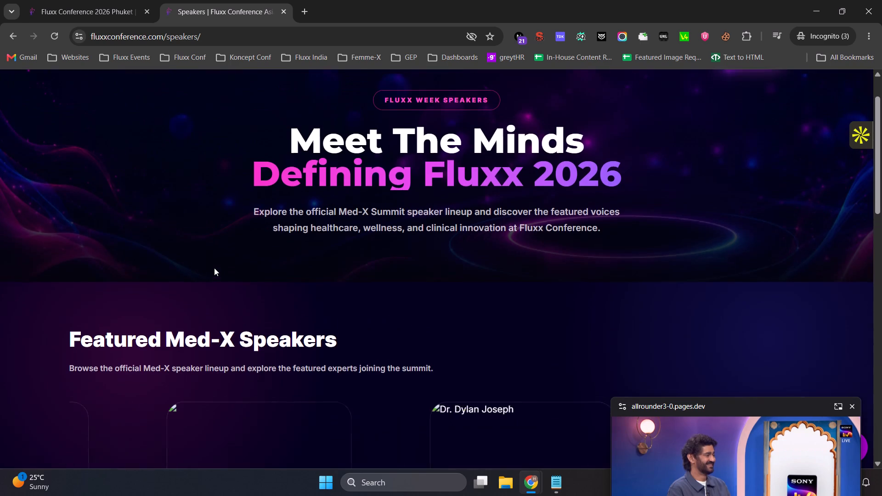
pyautogui.scroll(8, 214, 268)
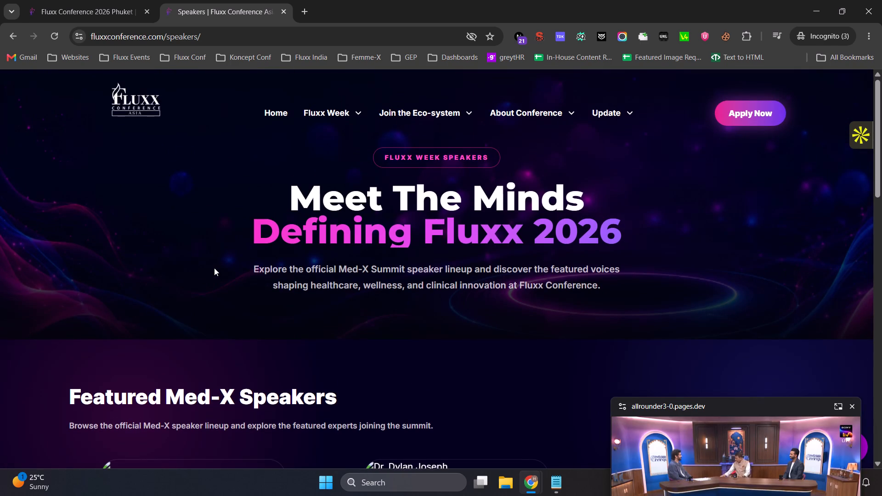
pyautogui.scroll(-4, 214, 268)
pyautogui.scroll(3, 214, 268)
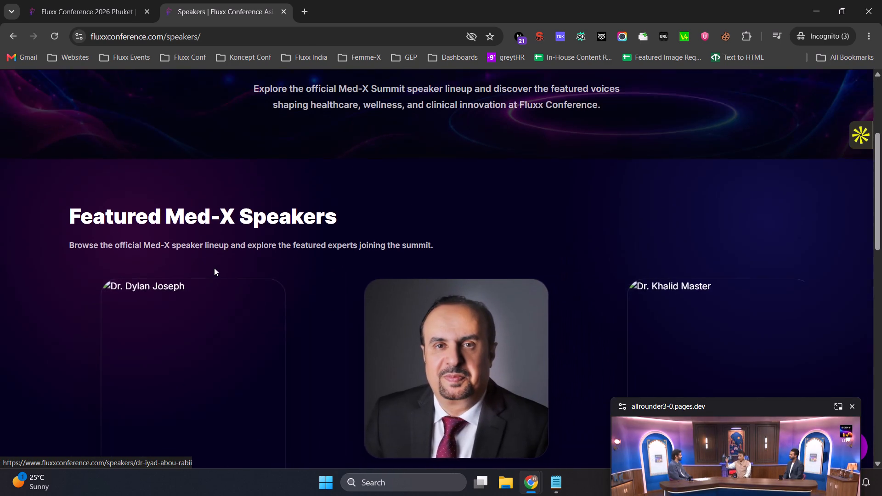
pyautogui.scroll(4, 214, 268)
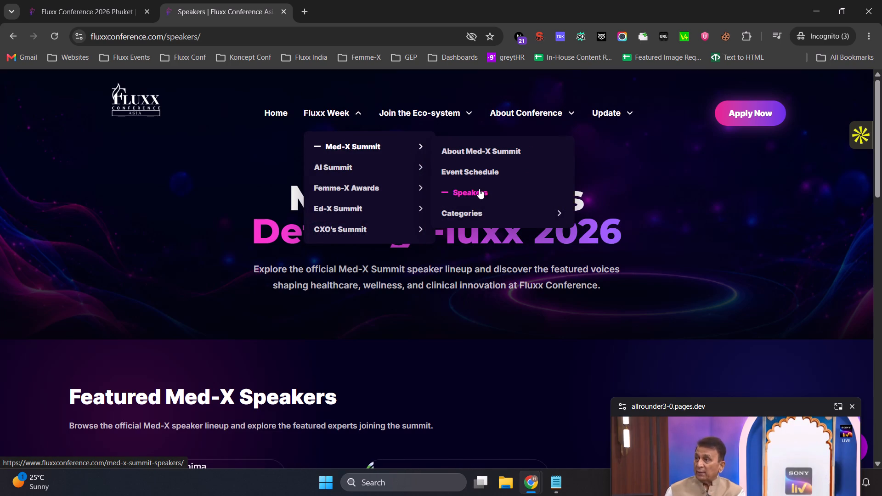
pyautogui.scroll(-4, 204, 244)
pyautogui.scroll(4, 204, 244)
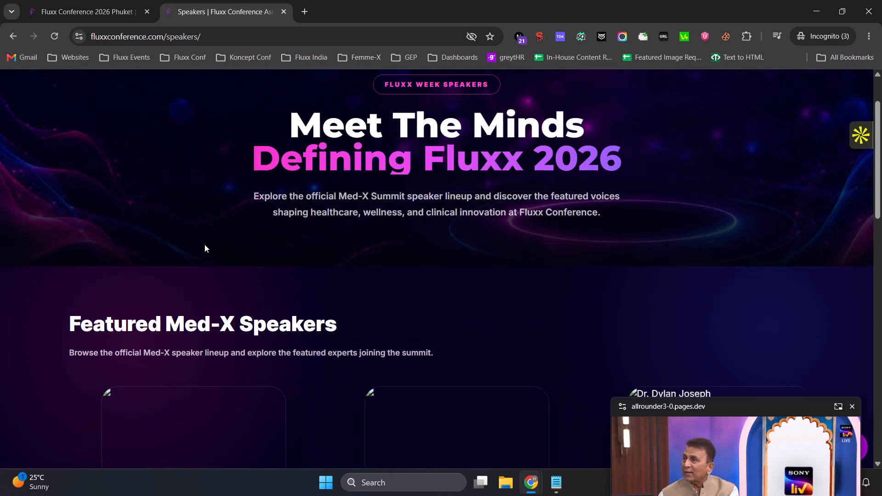
# Review the staging Speakers page from hero to speaker line-up, and check the edition choices in the idea-sharing form.
pyautogui.hotkey('alt', 'Tab')
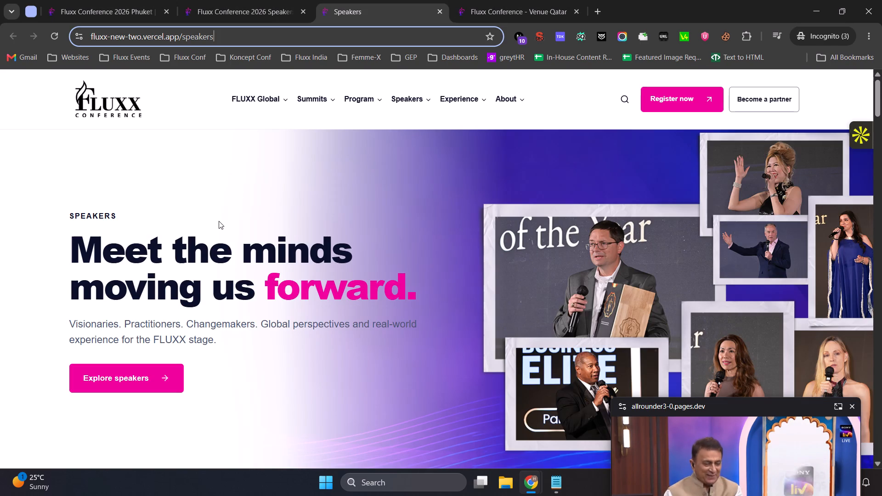
pyautogui.scroll(-6, 241, 247)
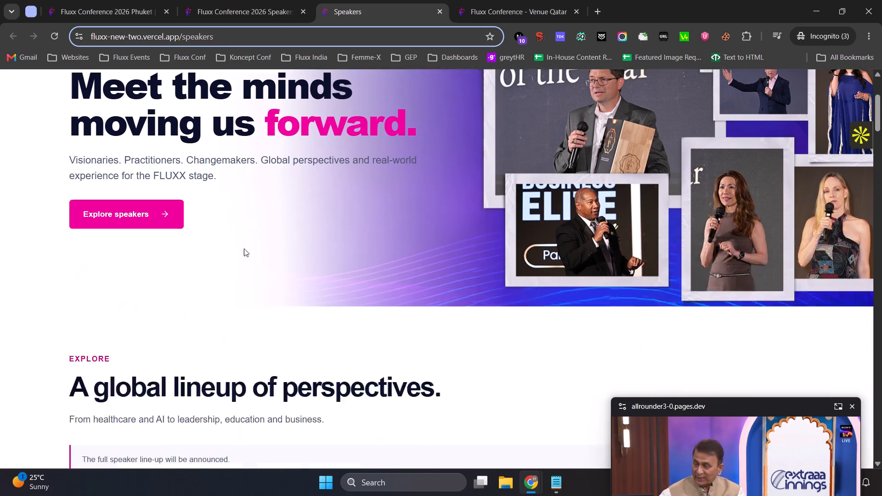
pyautogui.scroll(5, 244, 248)
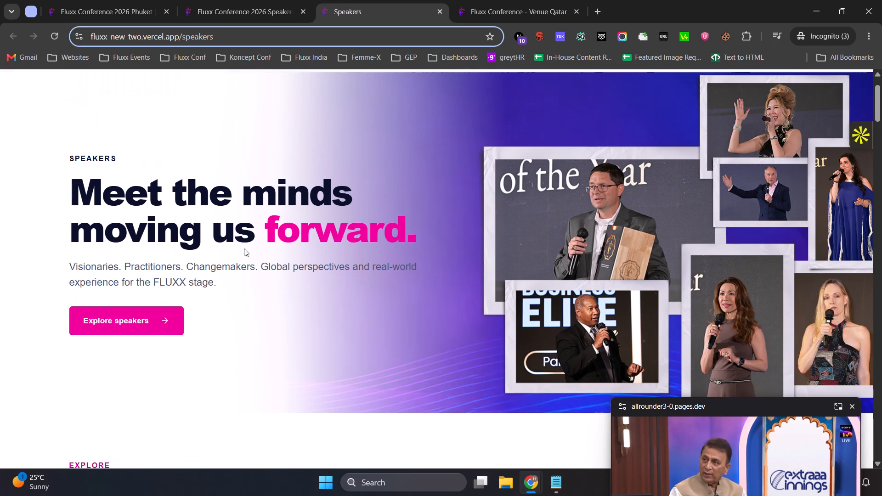
pyautogui.scroll(-11, 244, 248)
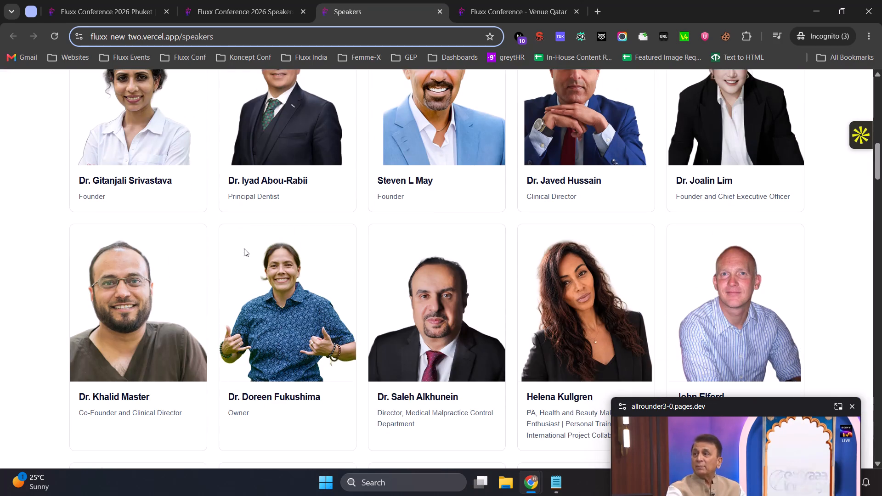
pyautogui.scroll(4, 244, 248)
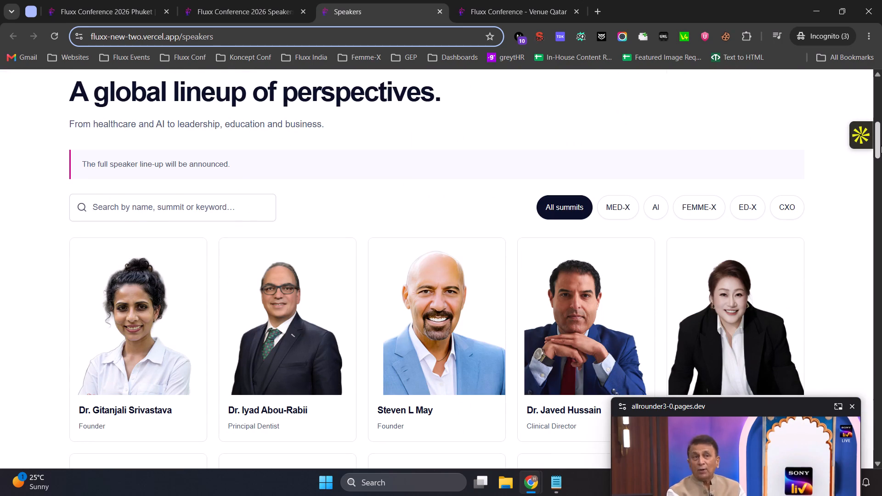
pyautogui.moveTo(881, 146); pyautogui.dragTo(881, 342)
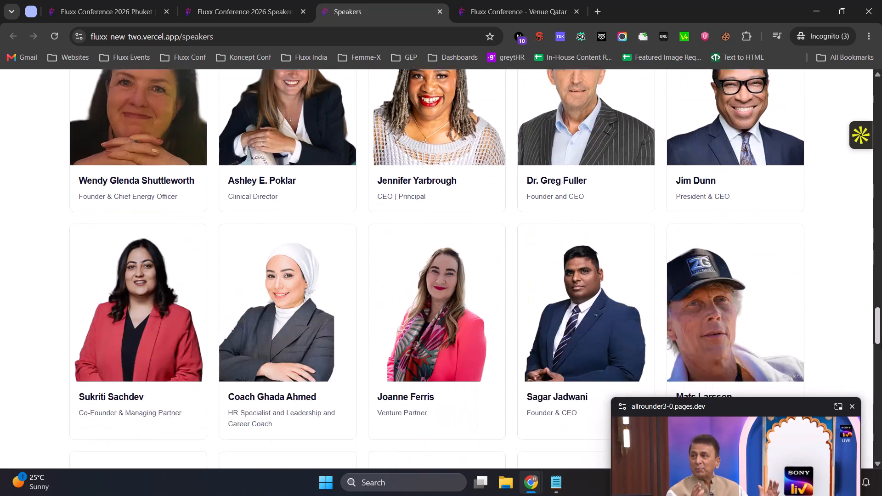
pyautogui.moveTo(881, 342); pyautogui.dragTo(881, 413)
pyautogui.scroll(-4, 243, 239)
pyautogui.scroll(3, 243, 244)
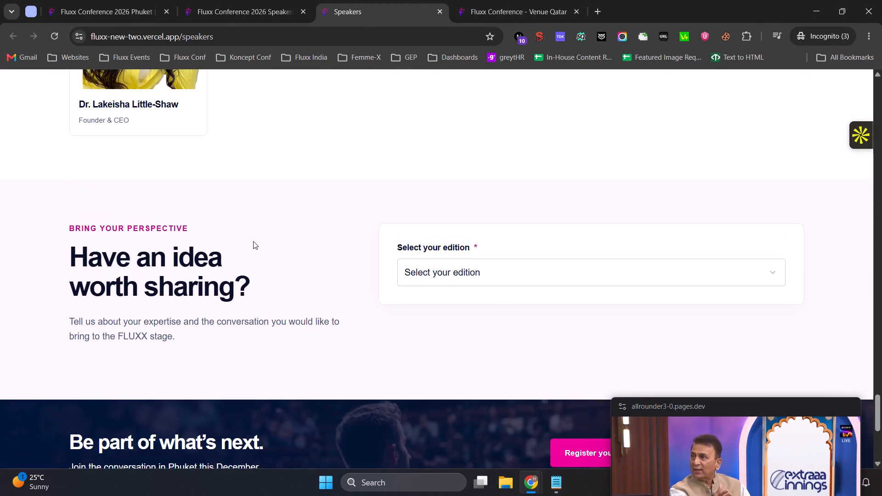
pyautogui.click(530, 273)
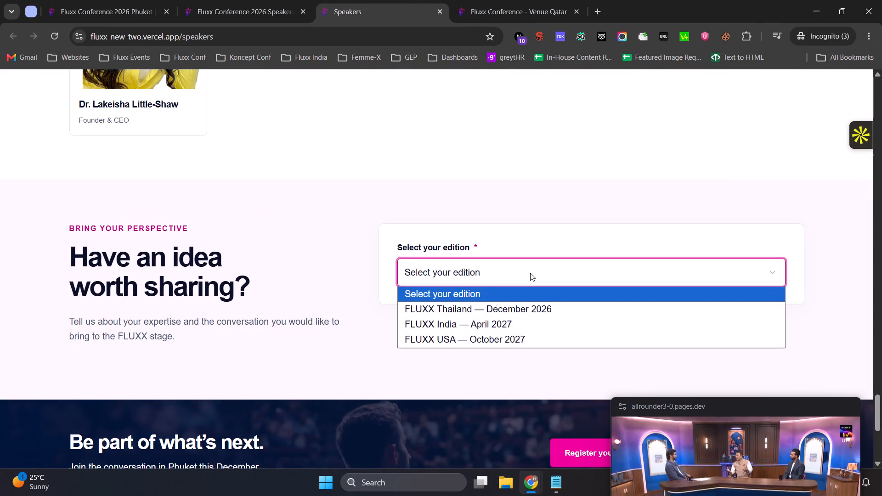
pyautogui.click(530, 273)
pyautogui.click(367, 200)
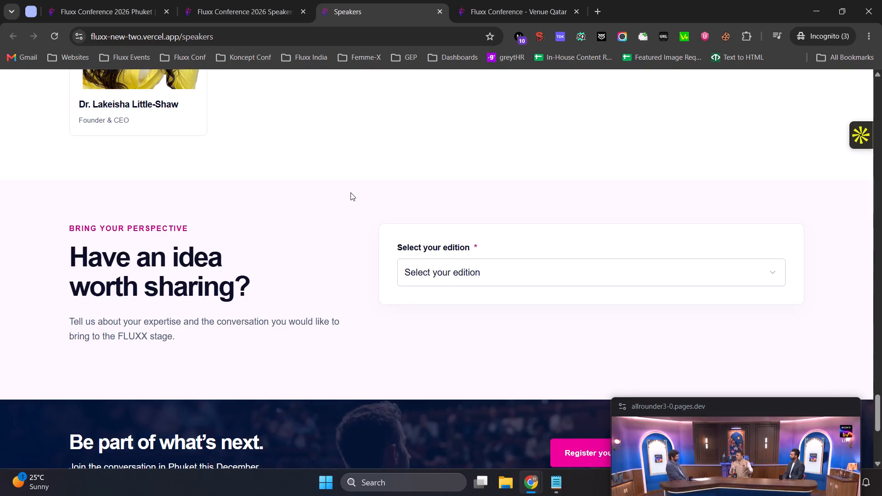
pyautogui.hotkey('alt', 'Tab')
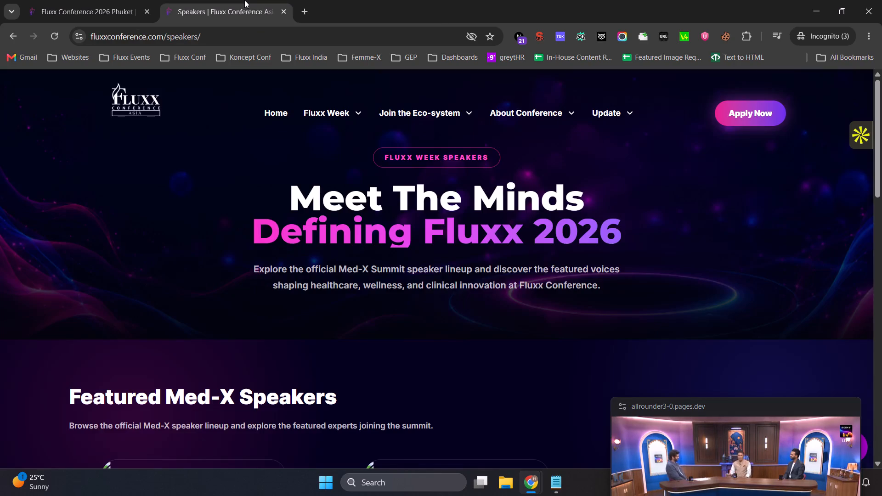
pyautogui.hotkey('alt', 'Tab')
pyautogui.hotkey('alt', 'Tab')
pyautogui.hotkey('alt', 'Tab')
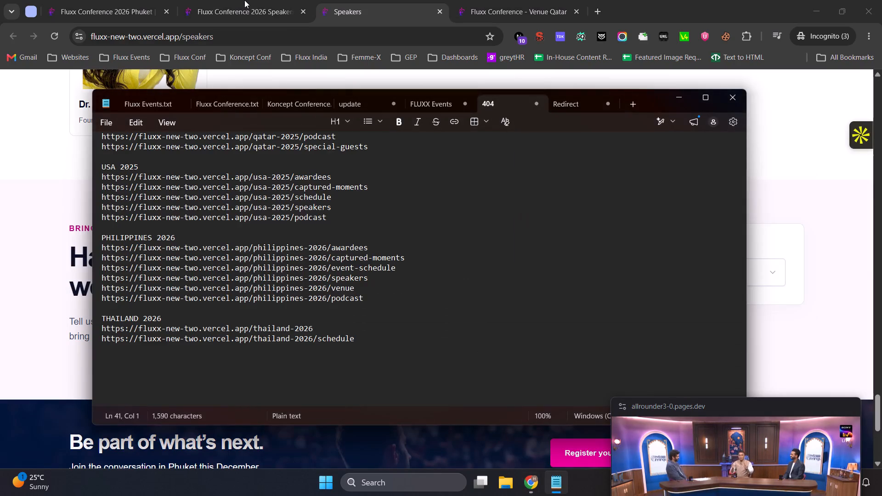
pyautogui.hotkey('alt', 'Tab')
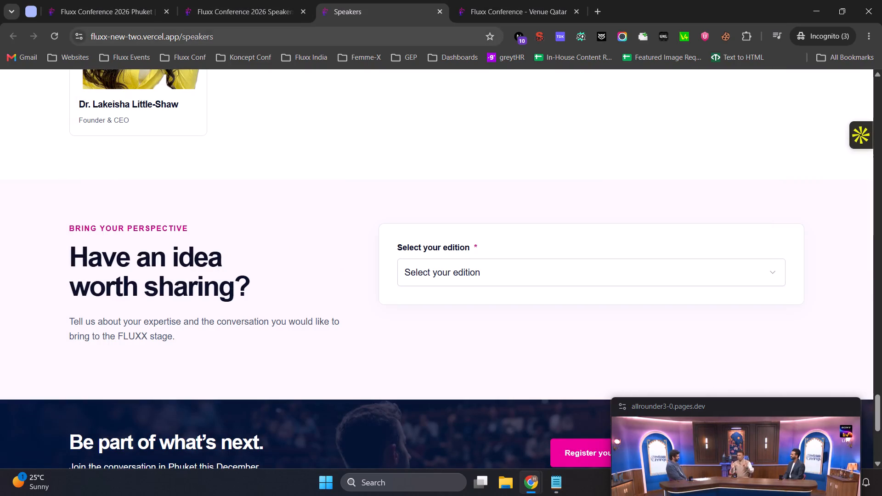
pyautogui.click(229, 36)
pyautogui.hotkey('ctrl', 'c')
pyautogui.hotkey('alt', 'Tab')
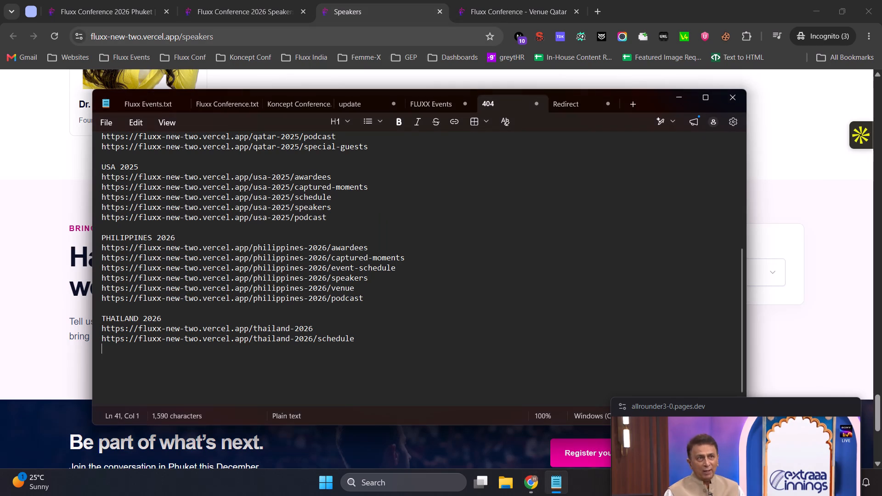
pyautogui.hotkey('ctrl', 'shift', 'v')
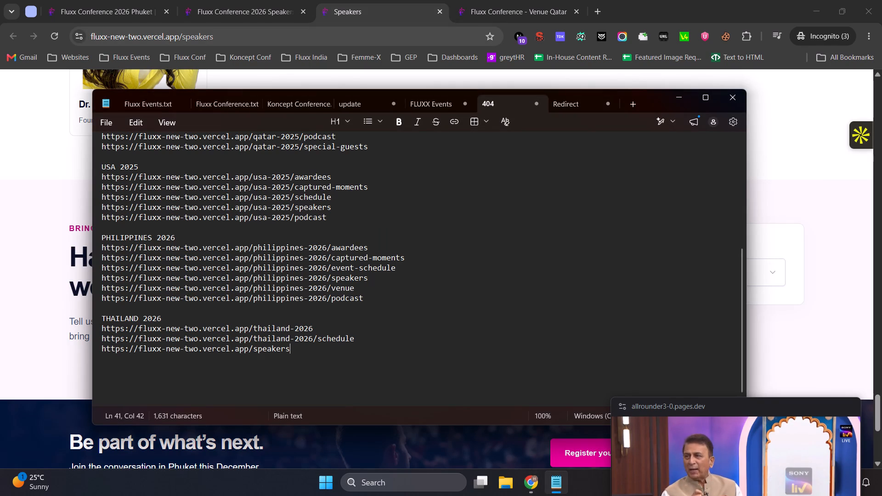
# Insert /thailand-2026 before /speakers in the last THAILAND 2026 link, copying that segment from the schedule link above.
pyautogui.press('Up')
pyautogui.hotkey('ctrl', 'Right')
pyautogui.hotkey('ctrl', 'Right')
pyautogui.hotkey('ctrl', 'shift', 'Left')
pyautogui.hotkey('ctrl', 'shift', 'Left')
pyautogui.hotkey('ctrl', 'shift', 'Left')
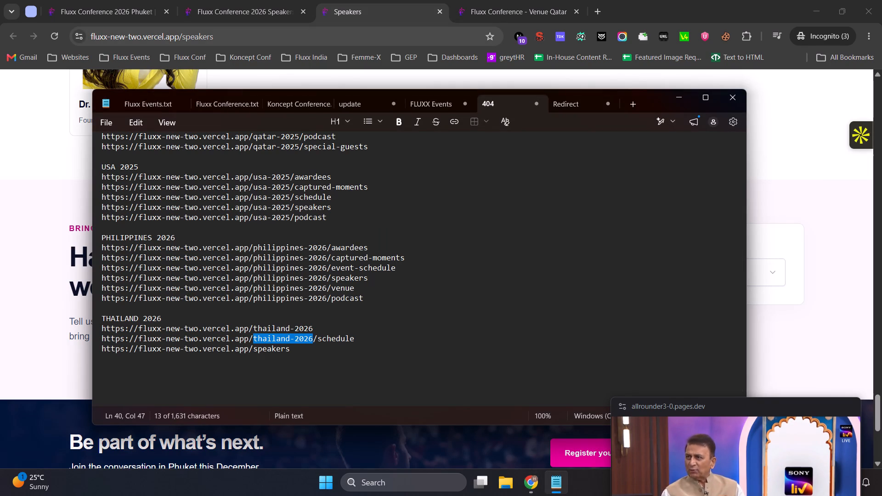
pyautogui.hotkey('shift', 'Left')
pyautogui.hotkey('ctrl', 'c')
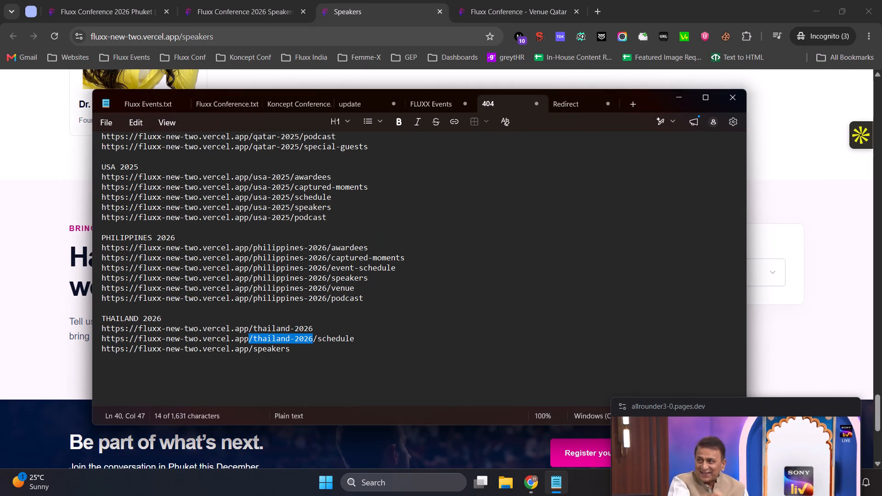
pyautogui.press('Down')
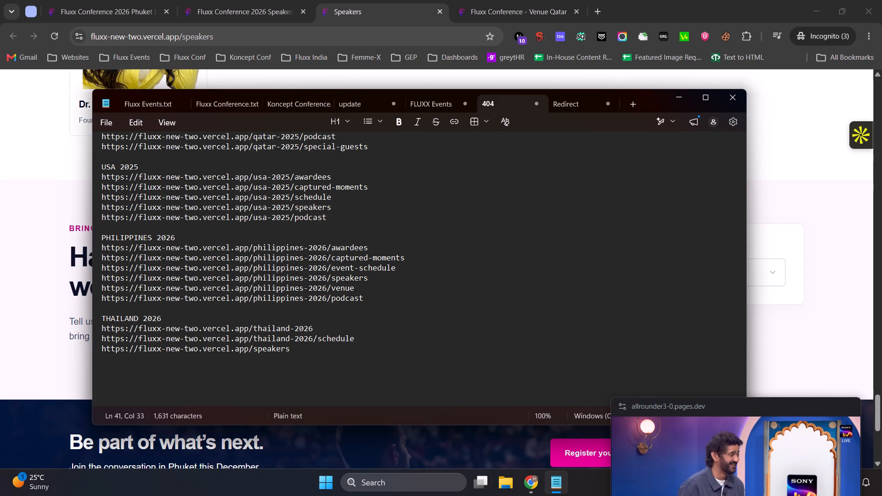
pyautogui.hotkey('ctrl', 'v')
pyautogui.press('Right')
pyautogui.press('Right')
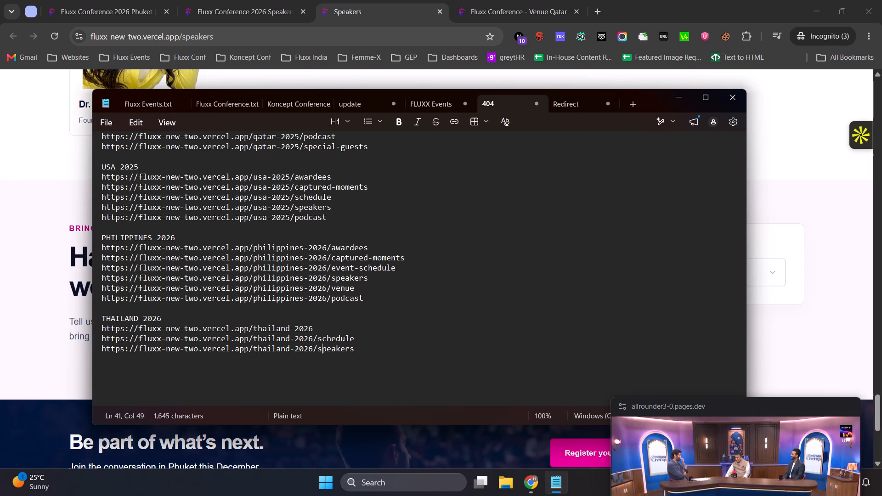
pyautogui.press('Right')
pyautogui.press('Right')
pyautogui.press('Right')
pyautogui.press('Right')
pyautogui.press('Right')
pyautogui.press('Right')
pyautogui.press('Right')
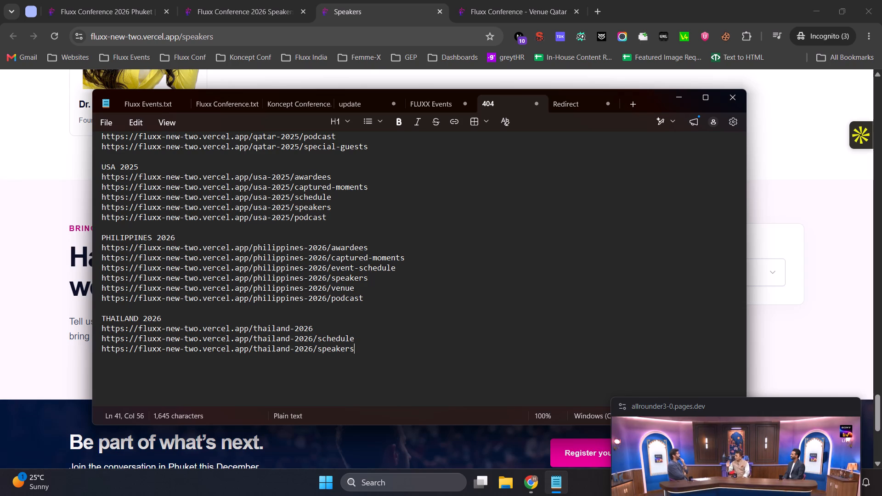
pyautogui.click(562, 104)
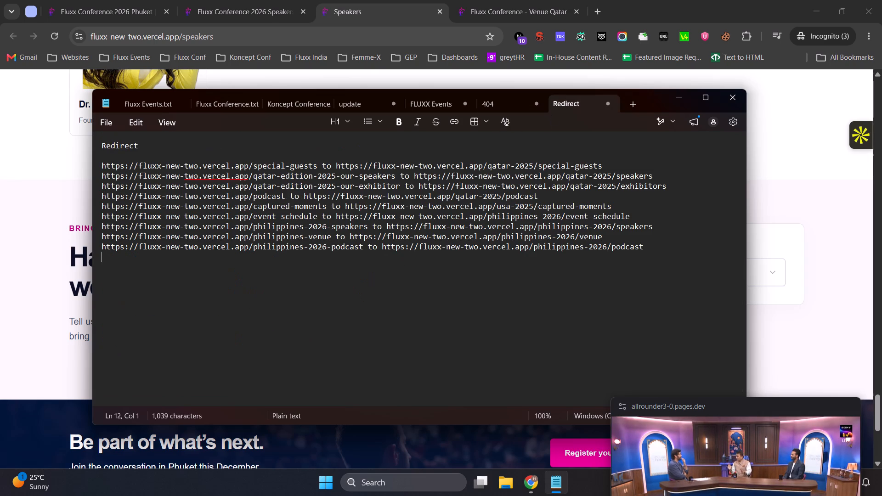
pyautogui.hotkey('ctrl', 'shift', 'v')
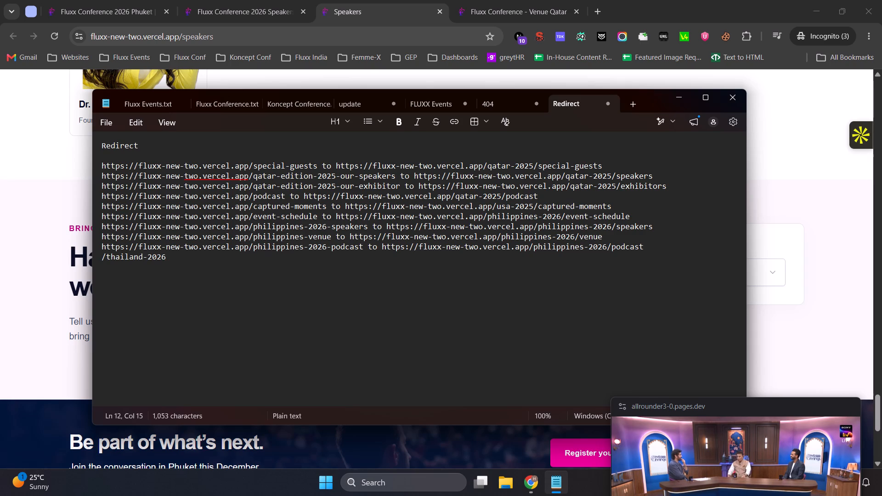
pyautogui.hotkey('ctrl', 'z')
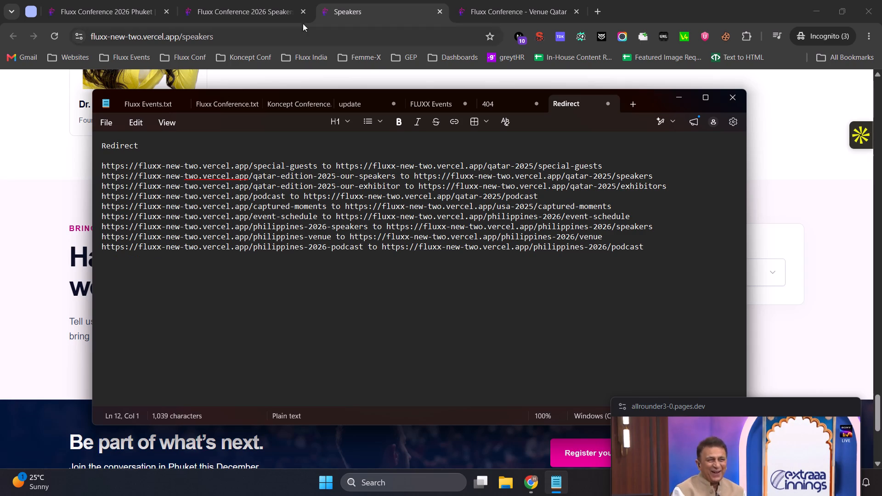
pyautogui.click(290, 35)
pyautogui.click(290, 35)
pyautogui.doubleClick(290, 35)
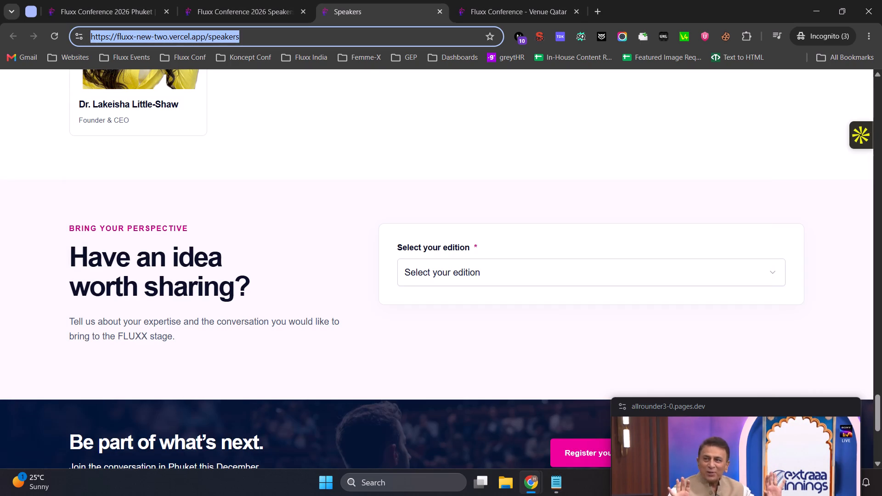
pyautogui.hotkey('ctrl', 'c')
pyautogui.hotkey('alt', 'Tab')
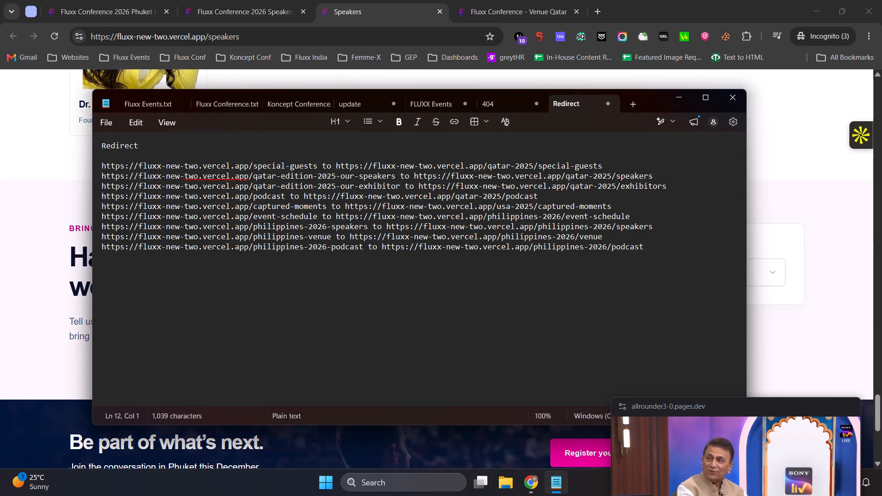
pyautogui.hotkey('ctrl', 'shift', 'v')
pyautogui.press('space')
pyautogui.write('to')
pyautogui.press('space')
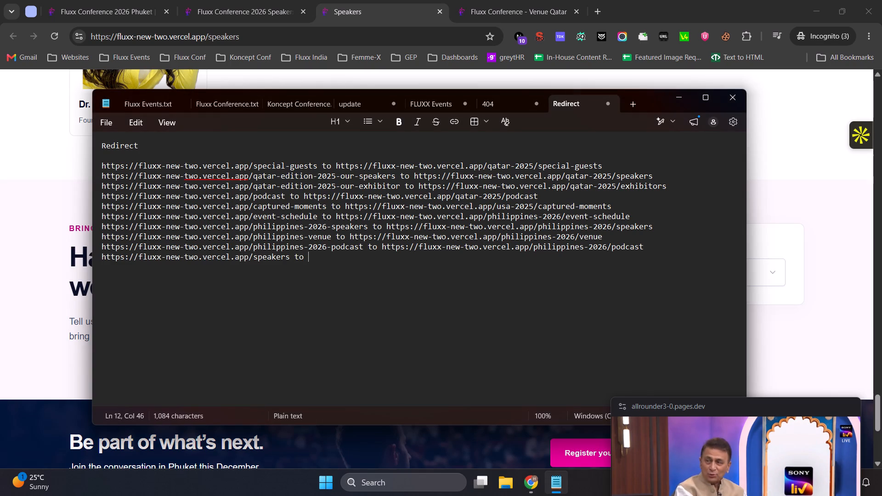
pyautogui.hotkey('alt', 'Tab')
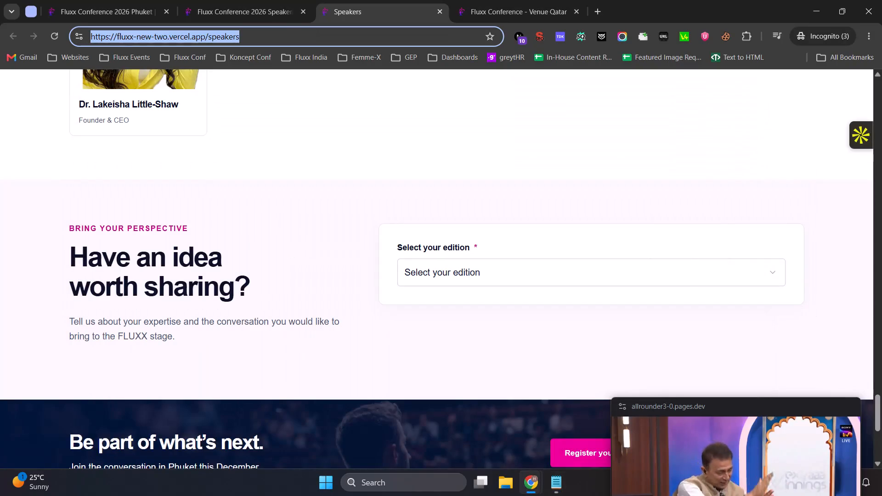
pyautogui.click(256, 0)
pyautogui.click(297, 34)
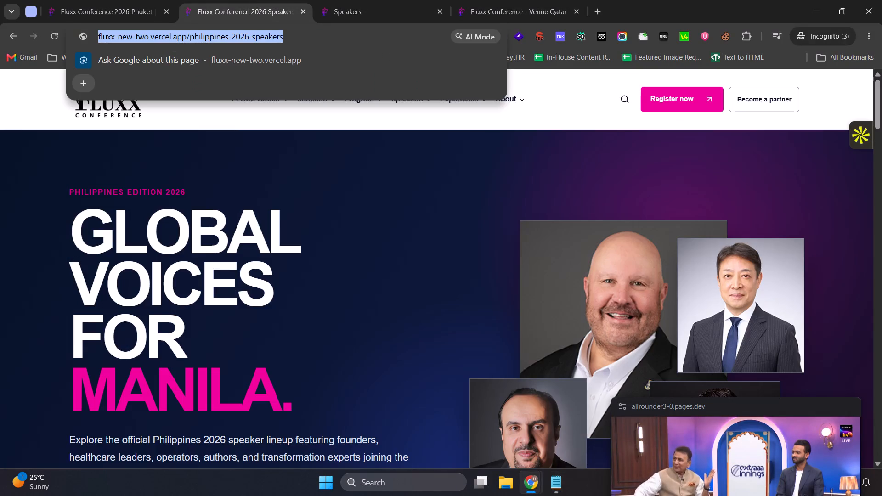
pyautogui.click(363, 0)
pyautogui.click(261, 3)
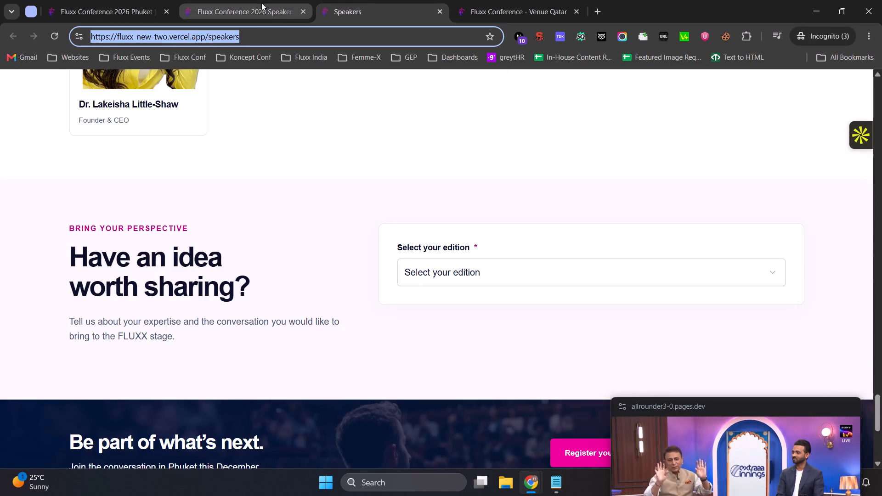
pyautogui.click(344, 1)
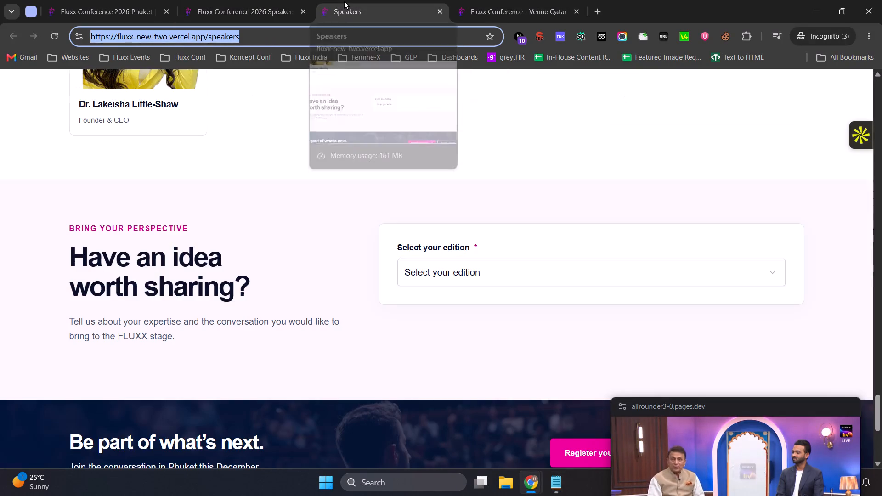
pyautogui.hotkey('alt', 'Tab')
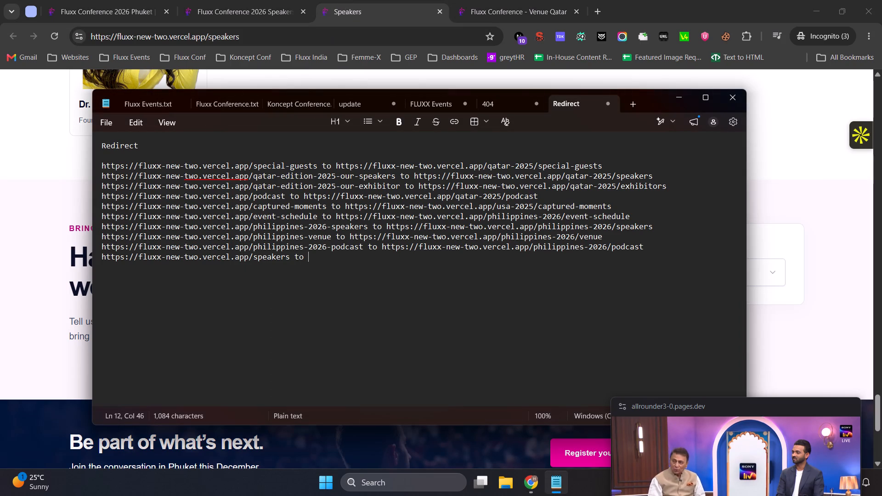
pyautogui.click(485, 104)
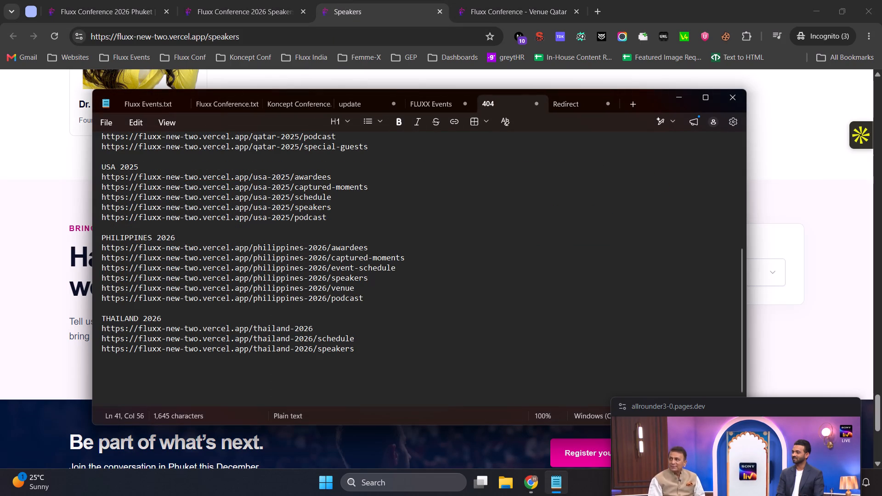
pyautogui.tripleClick(292, 350)
pyautogui.hotkey('ctrl', 'c')
pyautogui.hotkey('ctrl', 'c')
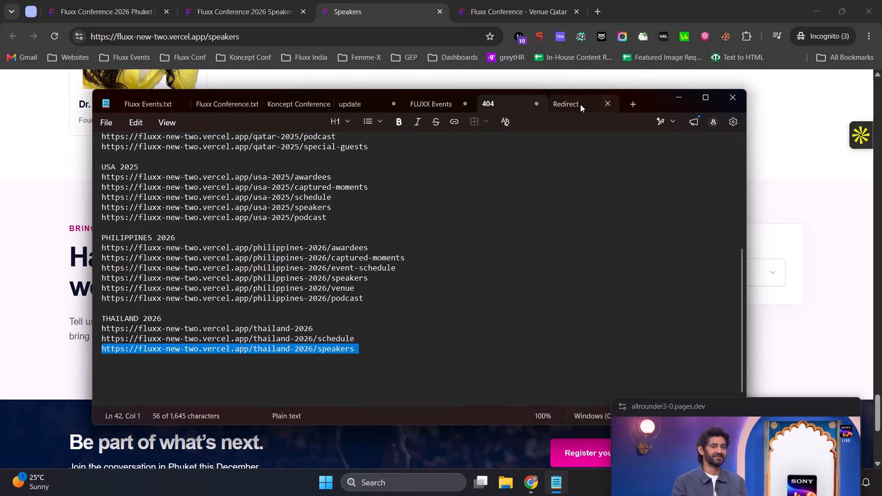
pyautogui.click(580, 104)
pyautogui.hotkey('ctrl', 'shift', 'v')
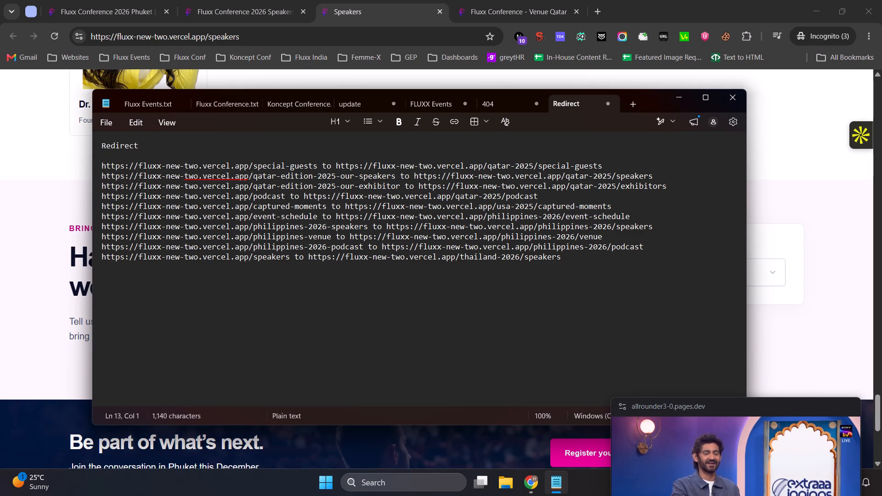
# Switch to Chrome and close the staging Speakers page.
pyautogui.hotkey('alt', 'Tab')
pyautogui.click(439, 12)
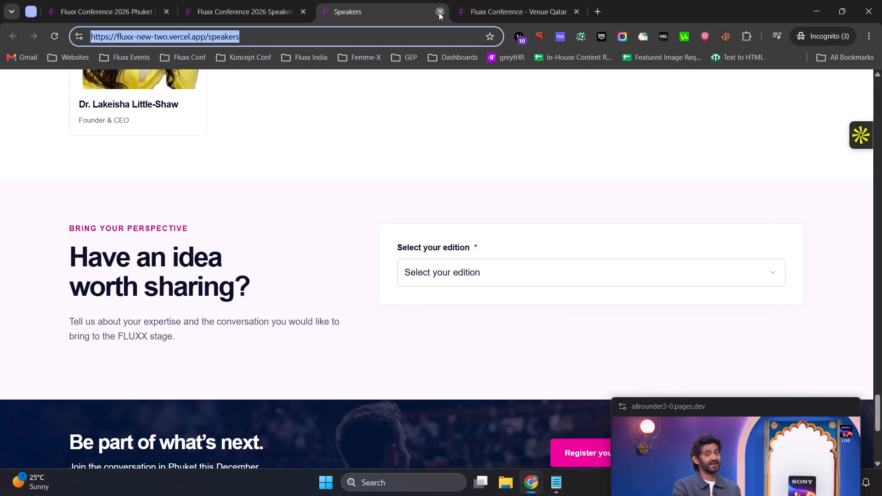
# Review the staging Venue page from its hero through the Our Venue and Travel Planning sections, checking which edition it covers.
pyautogui.hotkey('alt', 'Tab')
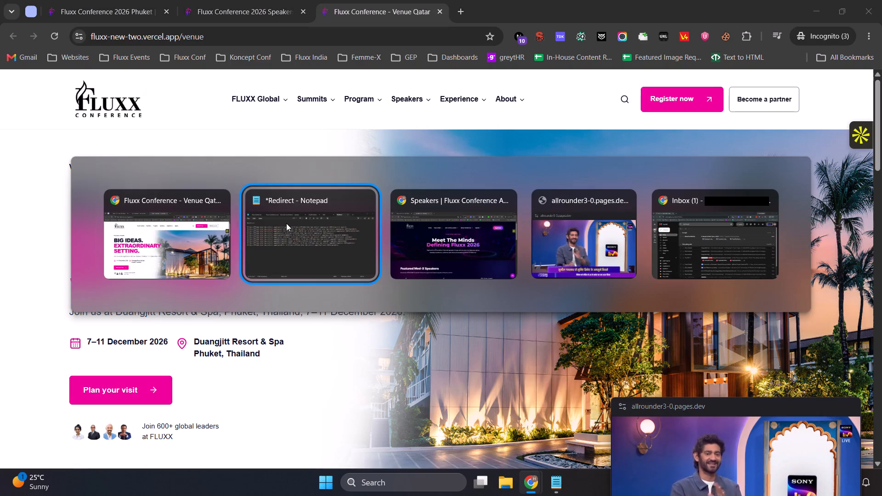
pyautogui.hotkey('alt', 'Tab')
pyautogui.hotkey('alt', 'Tab')
pyautogui.hotkey('alt', 'Tab')
pyautogui.hotkey('alt', 'Tab')
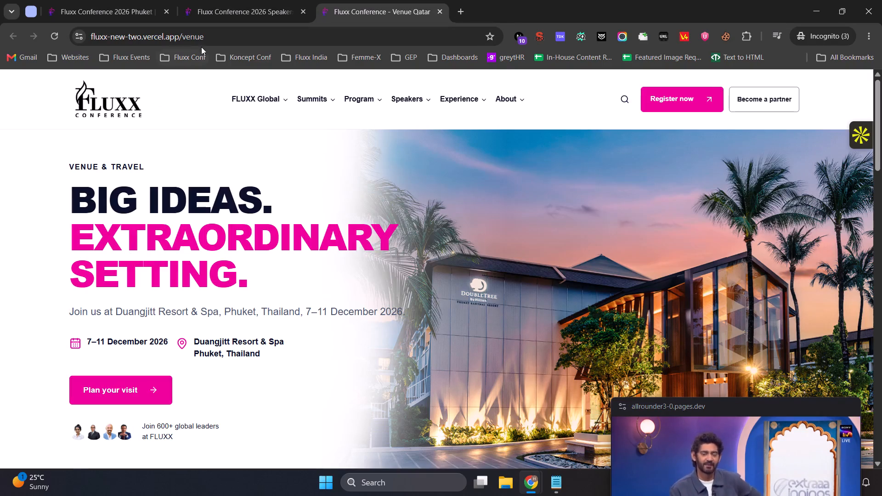
pyautogui.doubleClick(196, 39)
pyautogui.click(329, 213)
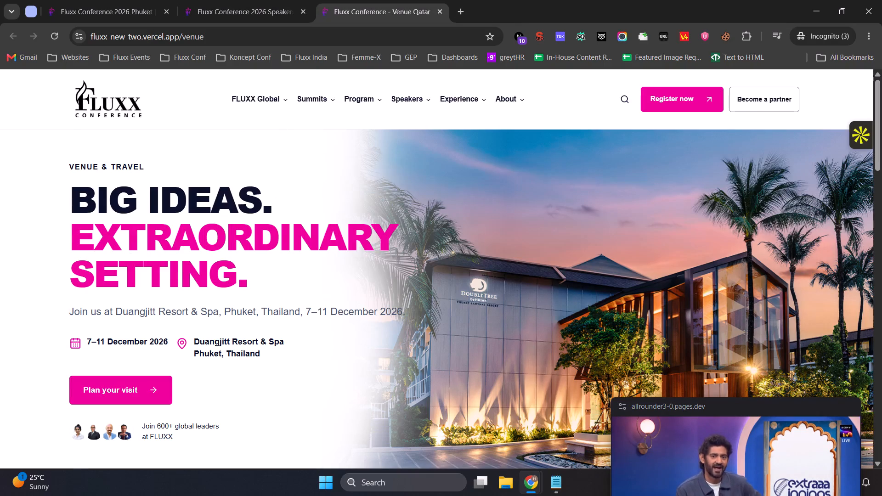
pyautogui.scroll(-5, 305, 220)
pyautogui.scroll(11, 338, 277)
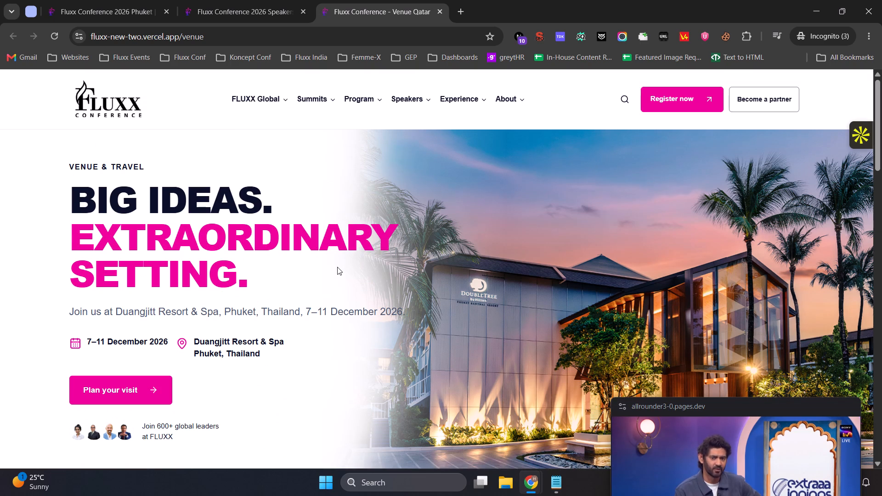
pyautogui.scroll(-6, 337, 267)
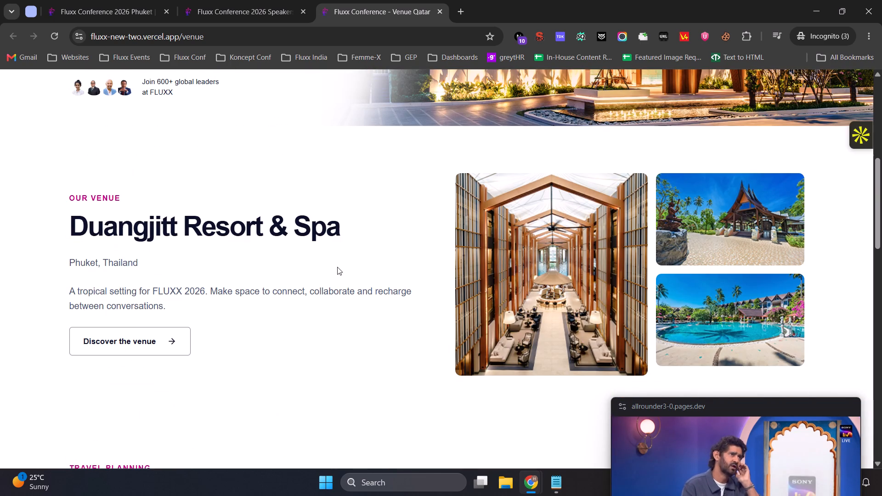
pyautogui.scroll(-2, 337, 267)
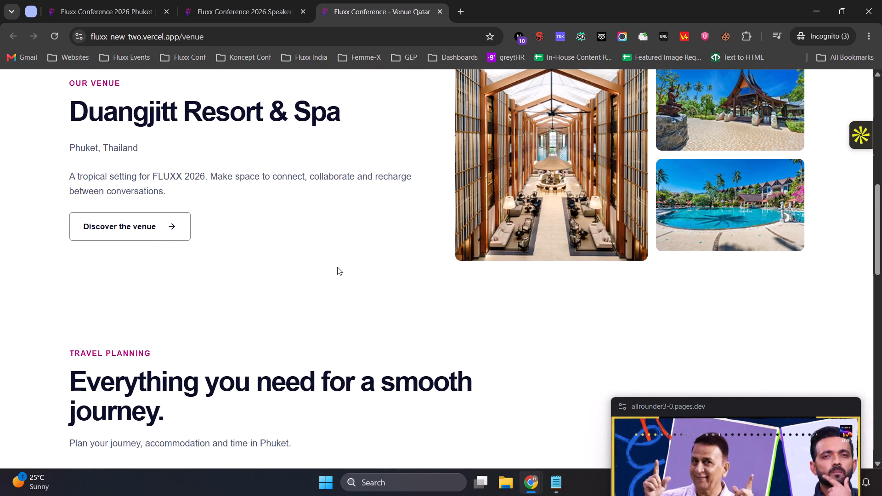
pyautogui.scroll(-5, 337, 267)
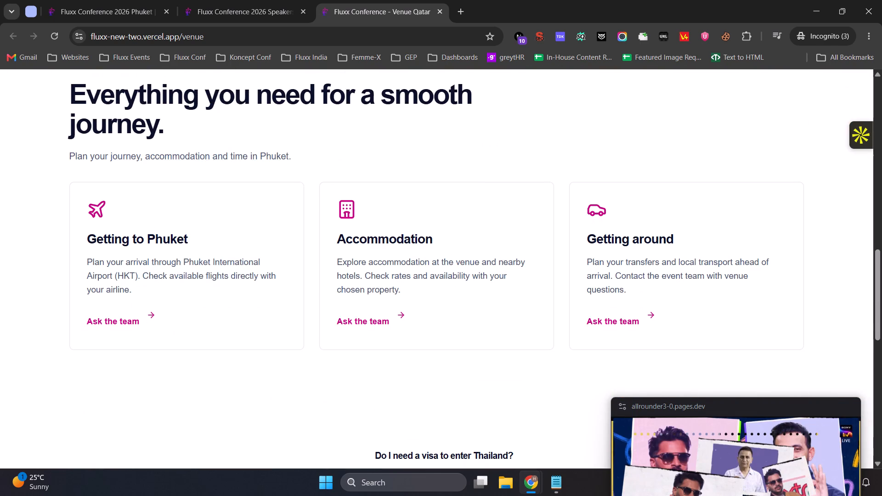
pyautogui.scroll(20, 337, 267)
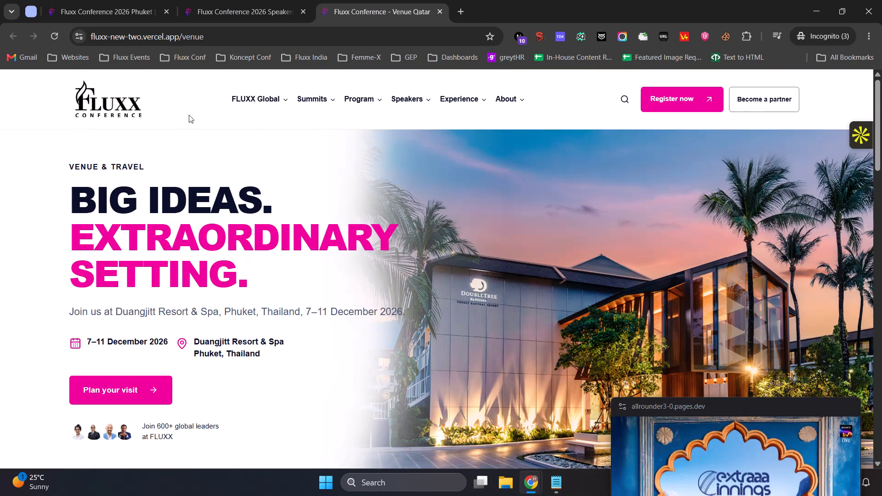
pyautogui.click(231, 39)
pyautogui.scroll(-13, 277, 342)
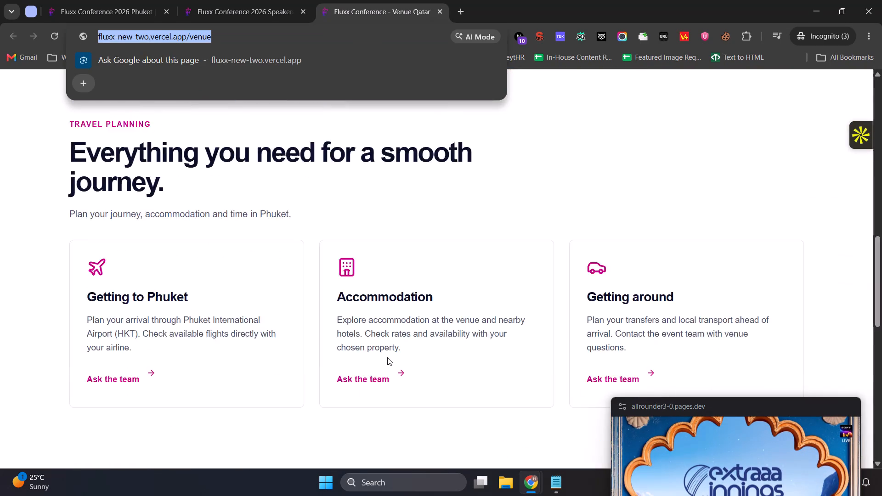
pyautogui.scroll(-10, 387, 357)
pyautogui.scroll(11, 387, 359)
pyautogui.scroll(6, 340, 363)
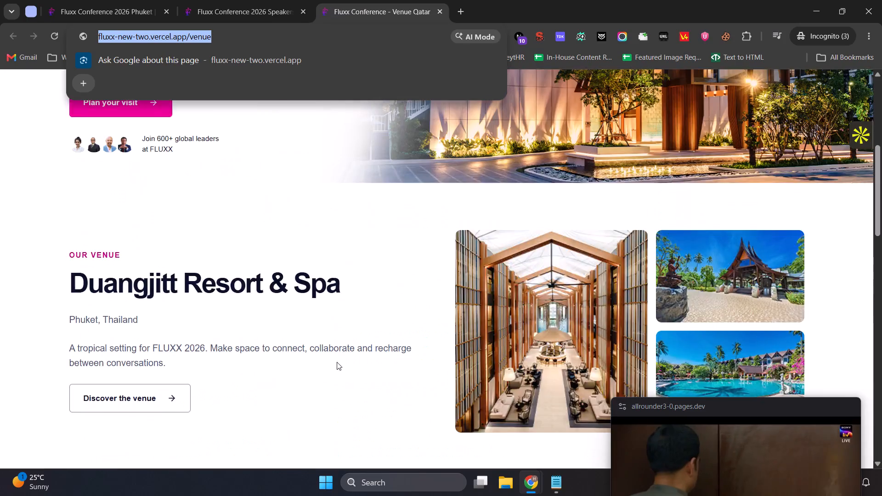
pyautogui.scroll(15, 337, 362)
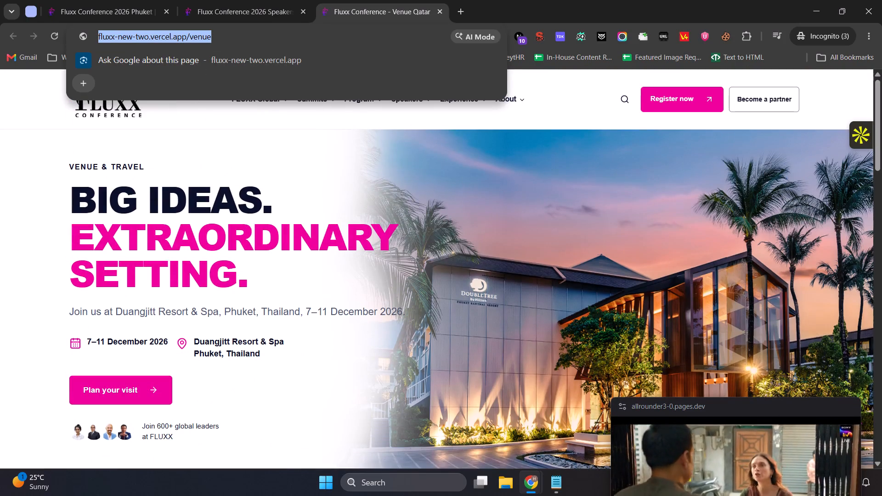
# Copy the venue slug from the staging URL and open the matching fluxxconference.com/venue/ page in place of the live Speakers page.
pyautogui.click(233, 35)
pyautogui.doubleClick(231, 37)
pyautogui.hotkey('alt', 'Tab')
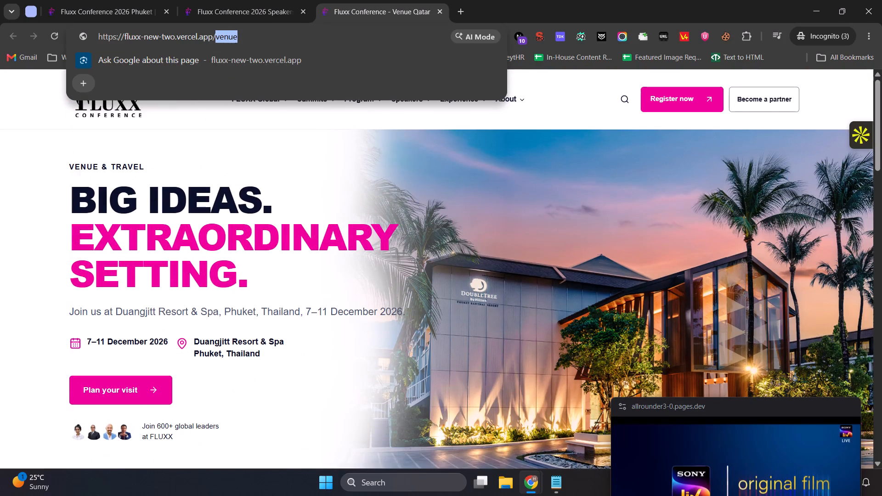
pyautogui.hotkey('alt', 'Tab')
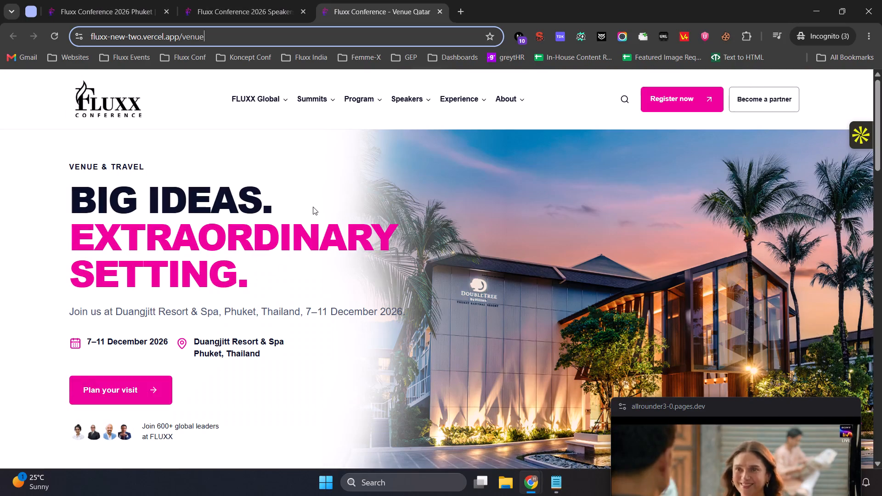
pyautogui.doubleClick(189, 35)
pyautogui.doubleClick(226, 36)
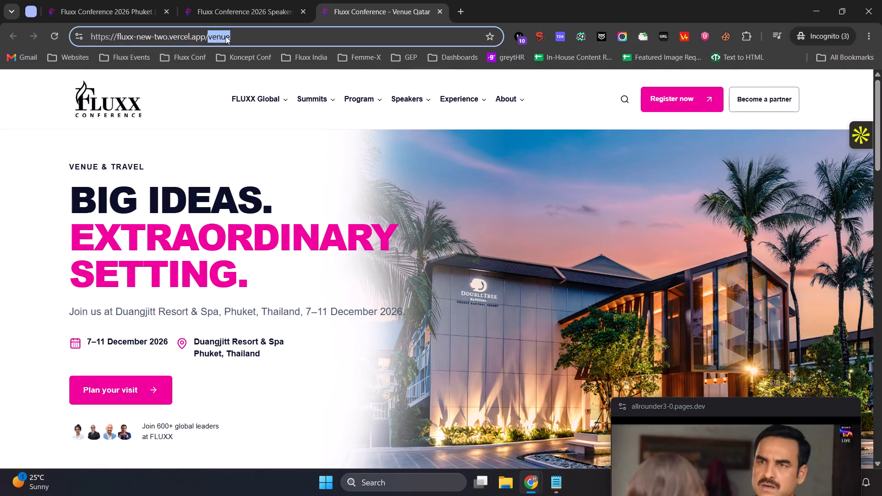
pyautogui.hotkey('ctrl', 'c')
pyautogui.hotkey('alt', 'Tab')
pyautogui.hotkey('alt', 'Tab')
pyautogui.doubleClick(186, 38)
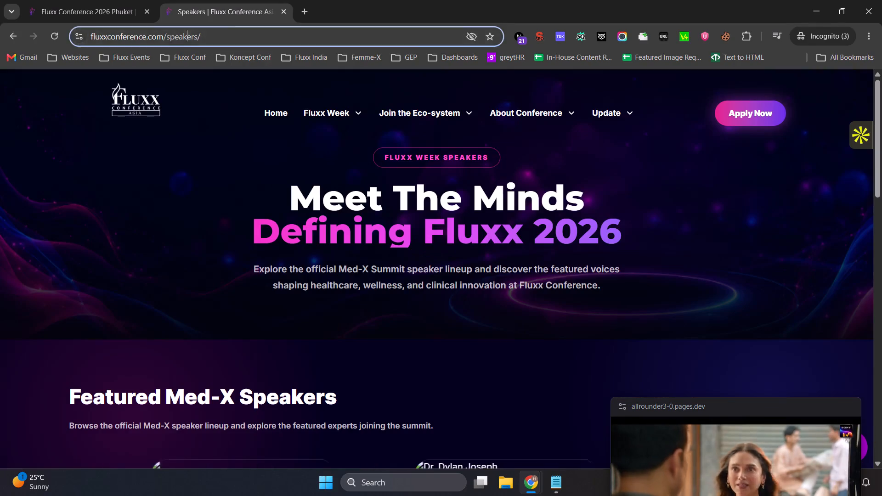
pyautogui.hotkey('ctrl', 'v')
pyautogui.press('Return')
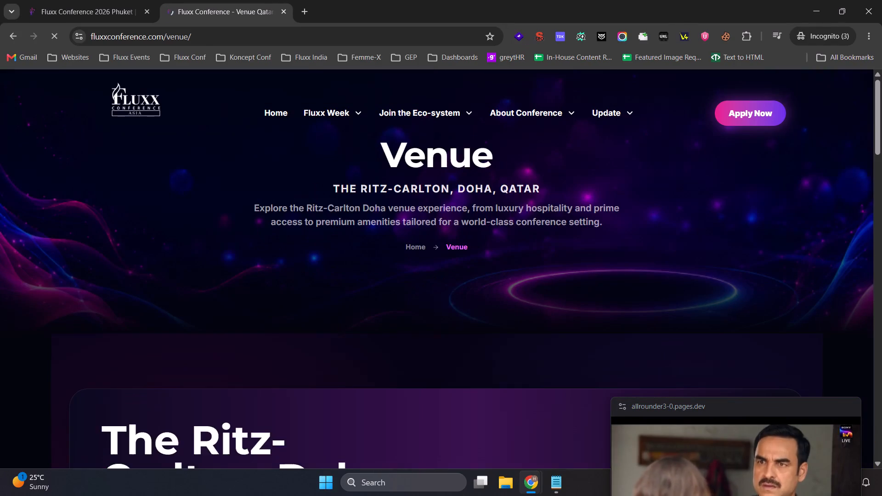
# Look through the live Venue page, from its title and hotel description to the Join Us in Redefining the Future section.
pyautogui.scroll(-18, 368, 249)
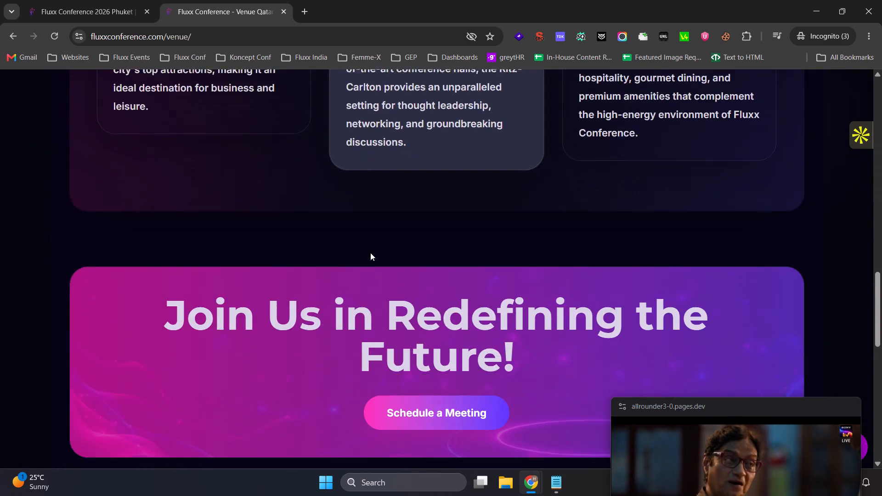
pyautogui.scroll(-6, 370, 253)
pyautogui.scroll(20, 370, 253)
pyautogui.scroll(3, 370, 253)
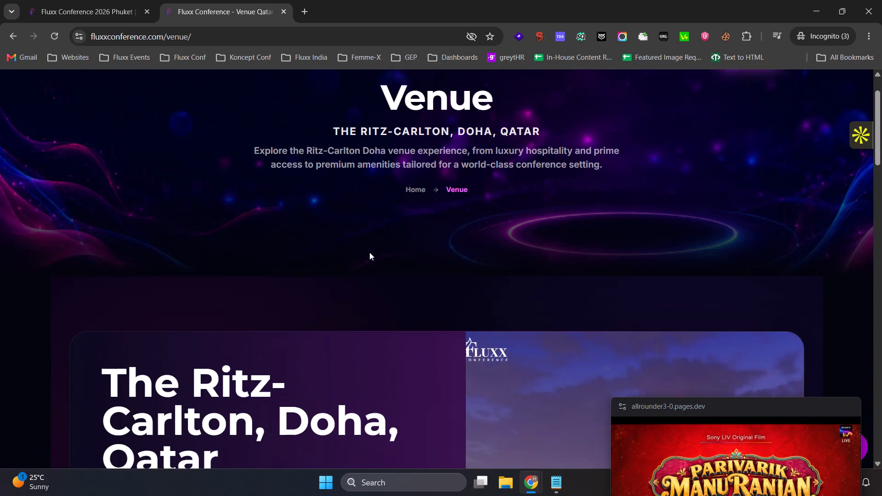
pyautogui.scroll(4, 369, 252)
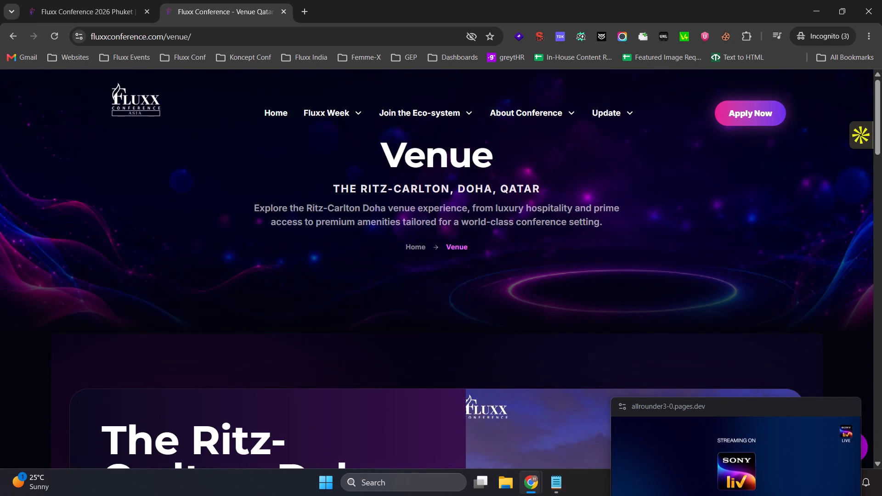
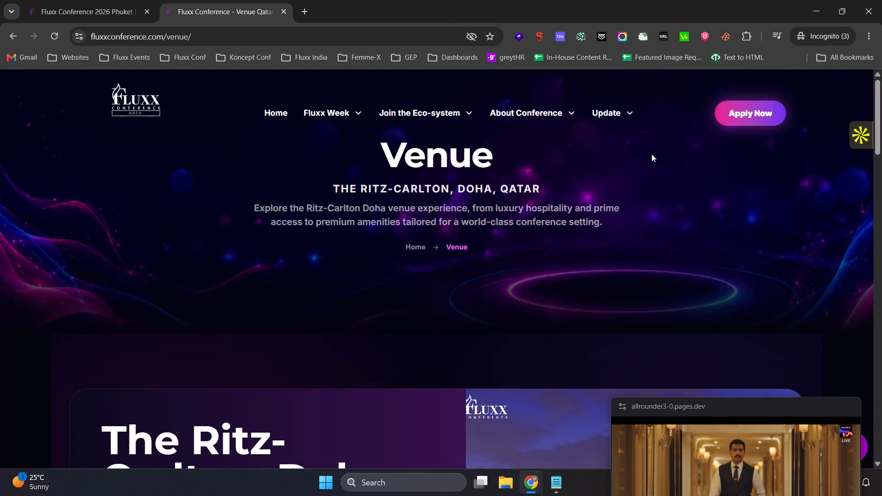
# Recheck which edition the live Venue page's title and hotel description cover, comparing it with the staging Venue page.
pyautogui.scroll(-5, 587, 246)
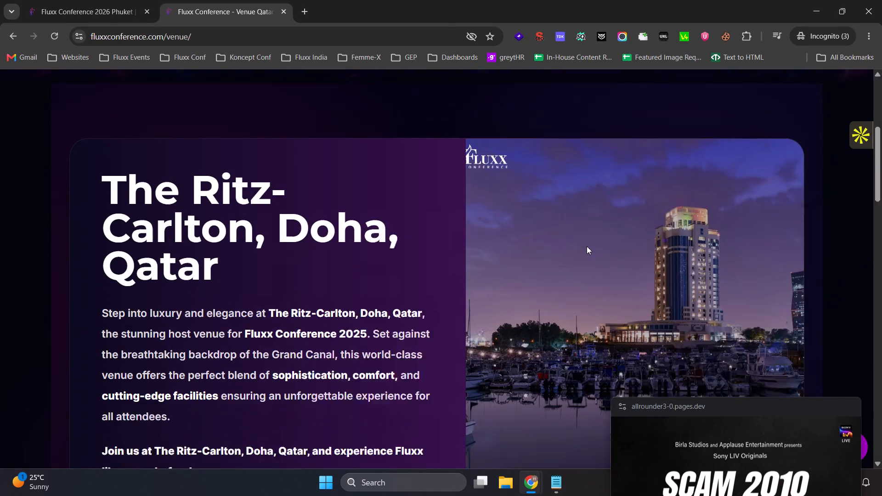
pyautogui.scroll(-6, 517, 265)
pyautogui.scroll(13, 514, 264)
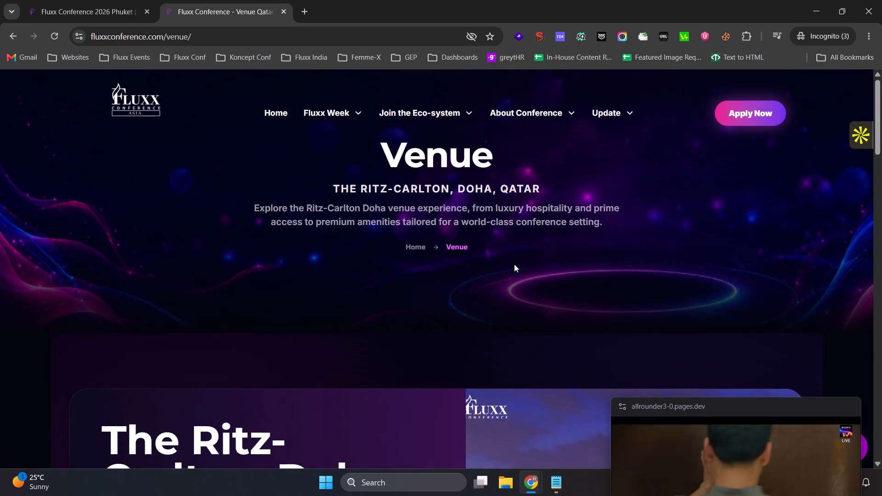
pyautogui.scroll(3, 514, 264)
pyautogui.hotkey('alt', 'Tab')
pyautogui.hotkey('alt', 'Tab')
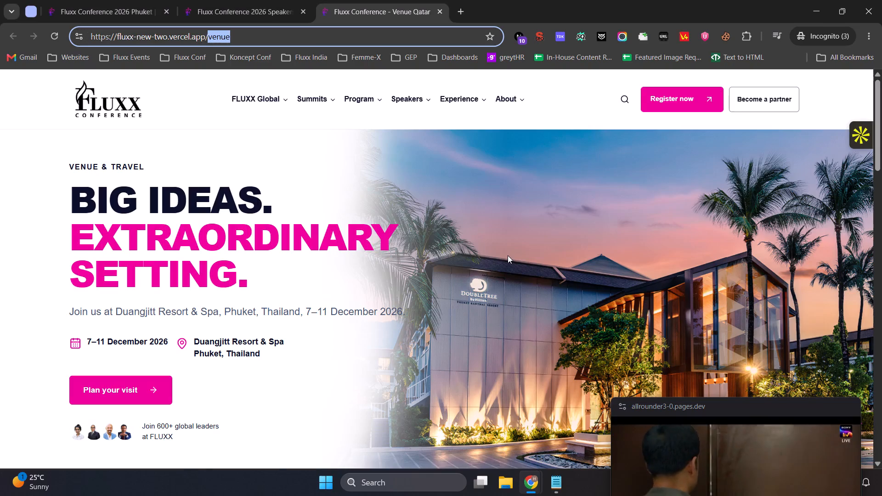
pyautogui.hotkey('alt', 'Tab')
pyautogui.hotkey('alt', 'Tab')
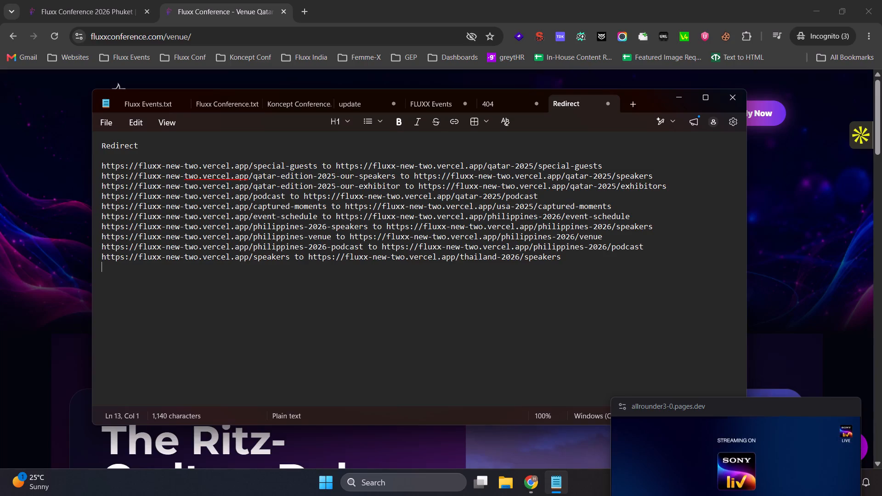
# Copy the staging Venue page's full URL and add it as a new line under THAILAND 2026 in the 404 notes.
pyautogui.hotkey('alt', 'Tab')
pyautogui.hotkey('alt', 'Tab')
pyautogui.hotkey('alt', 'Tab')
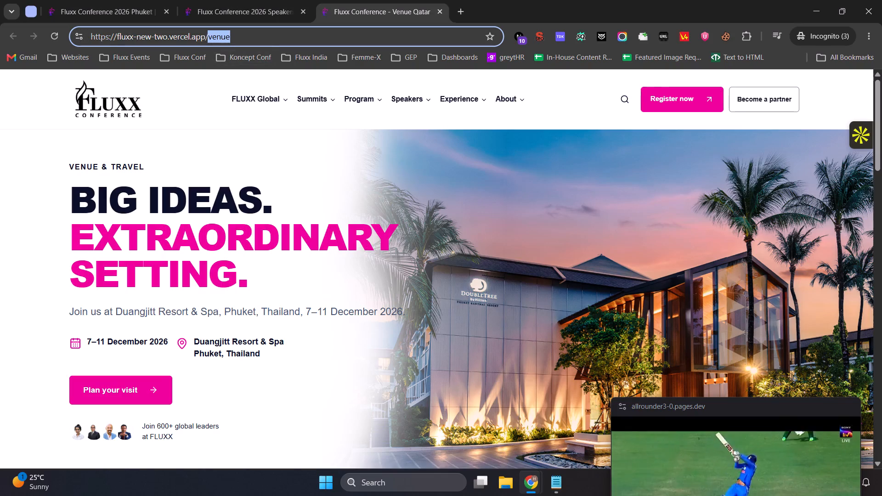
pyautogui.tripleClick(263, 40)
pyautogui.hotkey('ctrl', 'c')
pyautogui.hotkey('ctrl', 'c')
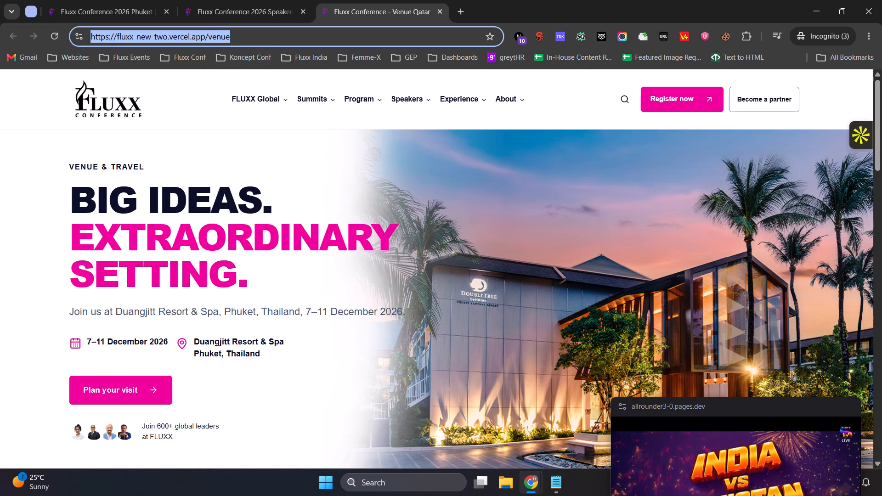
pyautogui.hotkey('alt', 'Tab')
pyautogui.hotkey('alt', 'Tab')
pyautogui.hotkey('alt', 'Tab')
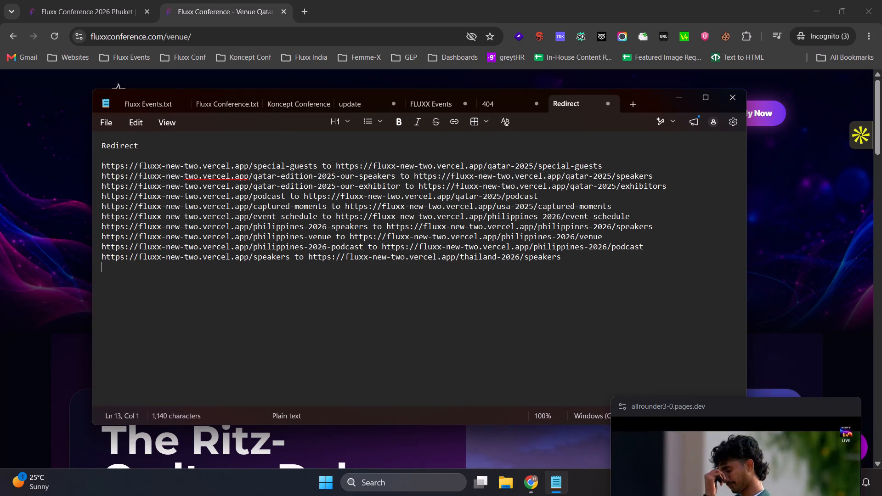
pyautogui.click(486, 102)
pyautogui.click(221, 364)
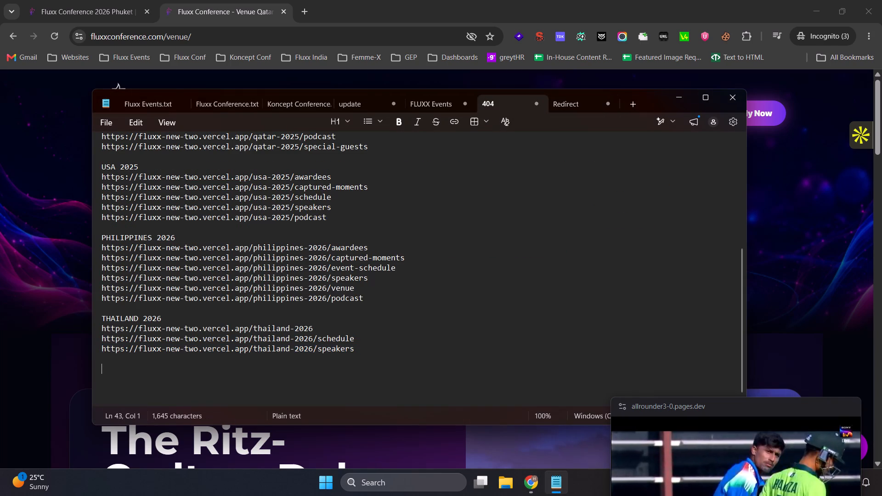
pyautogui.click(185, 364)
pyautogui.click(185, 357)
pyautogui.hotkey('ctrl', 'shift', 'v')
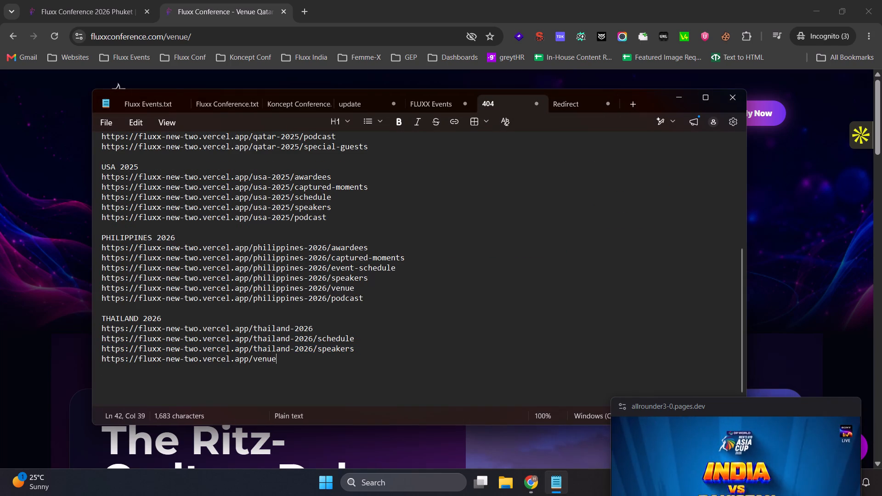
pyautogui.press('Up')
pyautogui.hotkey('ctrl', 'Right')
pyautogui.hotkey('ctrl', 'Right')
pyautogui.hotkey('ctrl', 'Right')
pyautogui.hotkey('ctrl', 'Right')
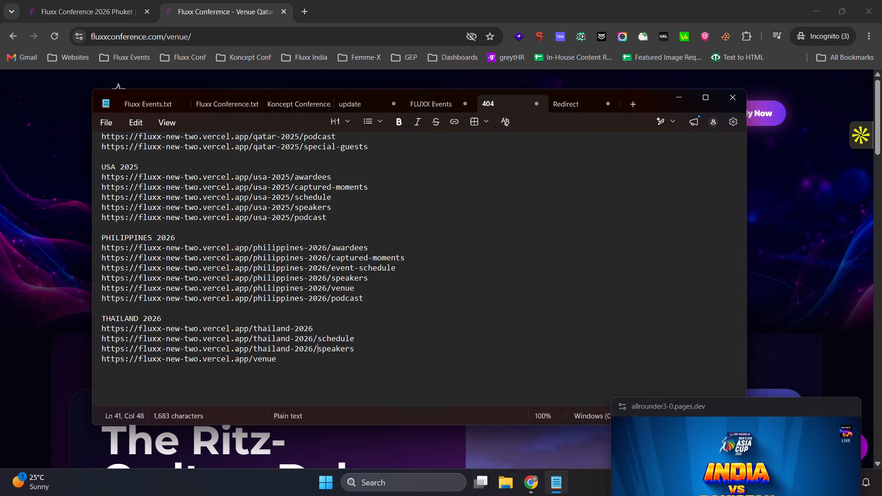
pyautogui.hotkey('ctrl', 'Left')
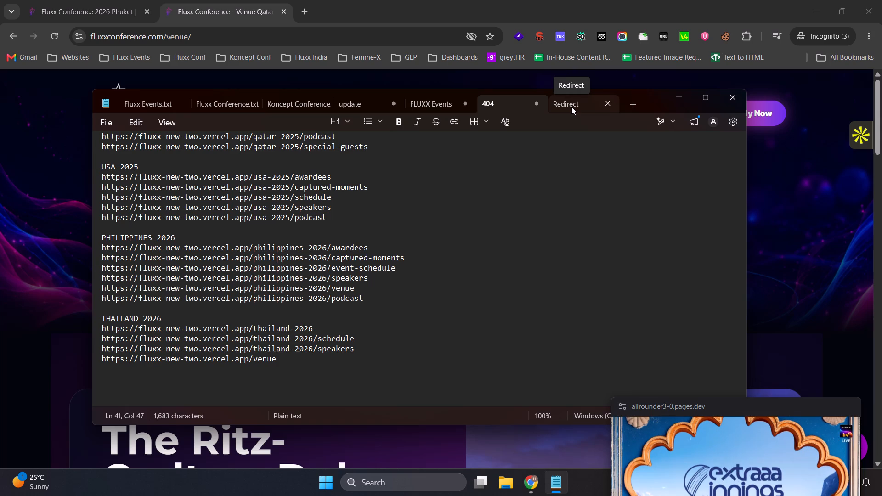
pyautogui.click(571, 107)
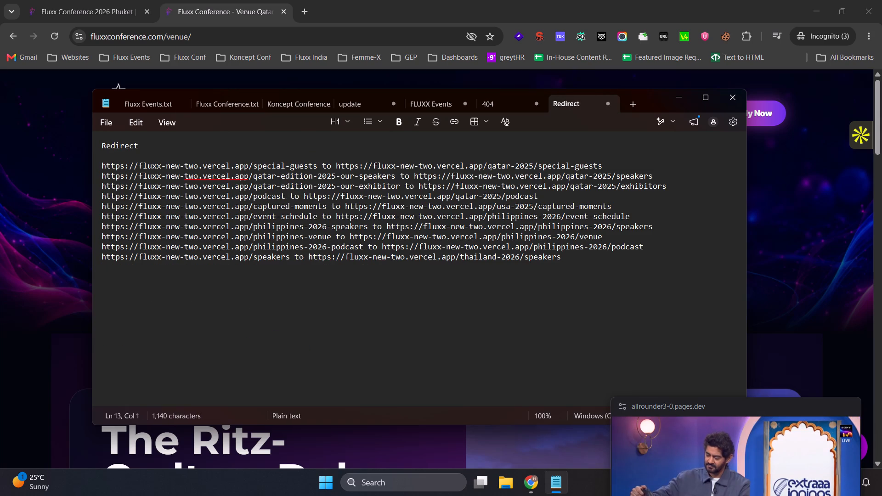
pyautogui.hotkey('ctrl', 'shift', 'v')
pyautogui.press('space')
pyautogui.write('to')
pyautogui.press('space')
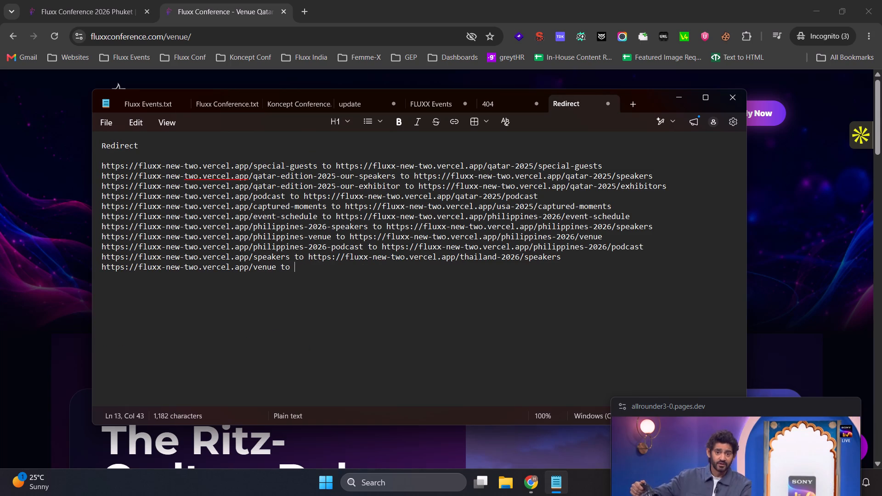
# Examine the live Venue page and its Previous Editions navigation, including the Qatar Edition entries, to determine where the venue page belongs.
pyautogui.hotkey('alt', 'Tab')
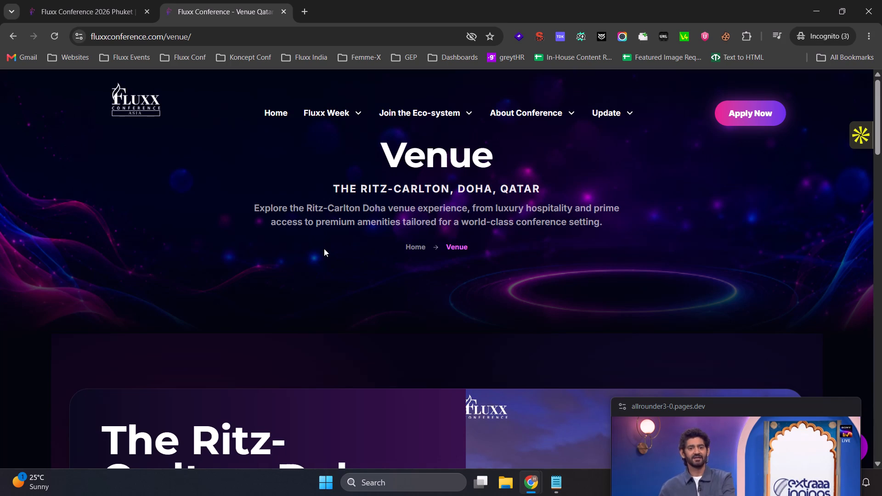
pyautogui.scroll(-5, 324, 248)
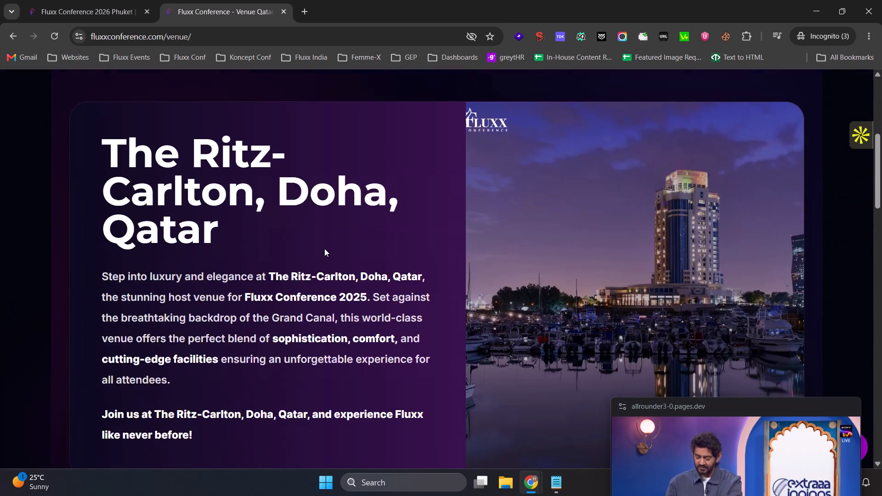
pyautogui.scroll(13, 324, 248)
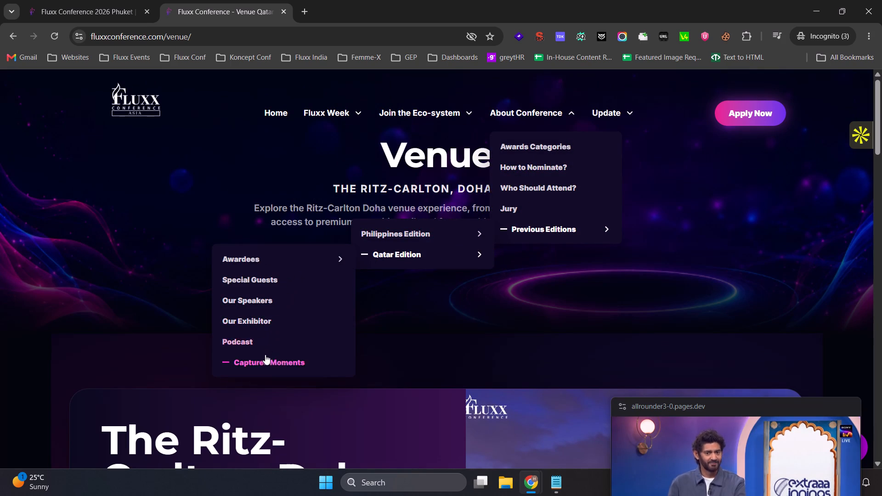
pyautogui.click(165, 250)
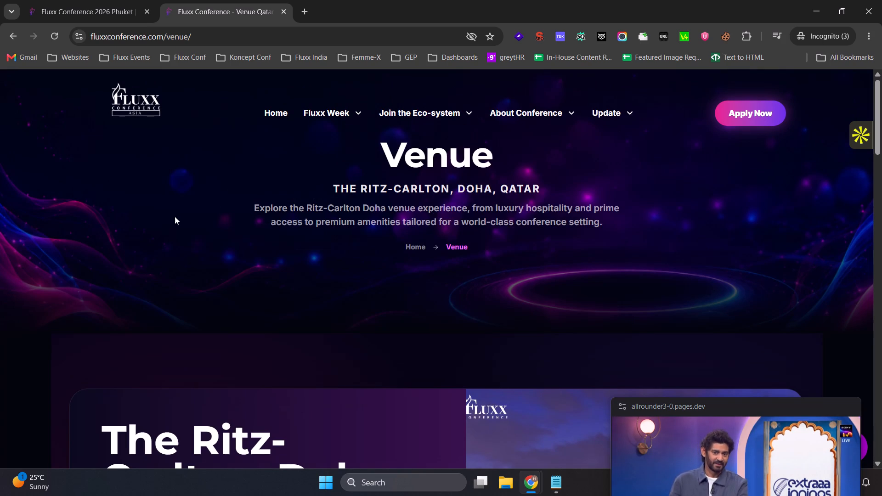
pyautogui.click(175, 216)
pyautogui.hotkey('alt', 'Tab')
pyautogui.hotkey('alt', 'Tab')
pyautogui.hotkey('alt', 'Tab')
pyautogui.hotkey('alt', 'Tab')
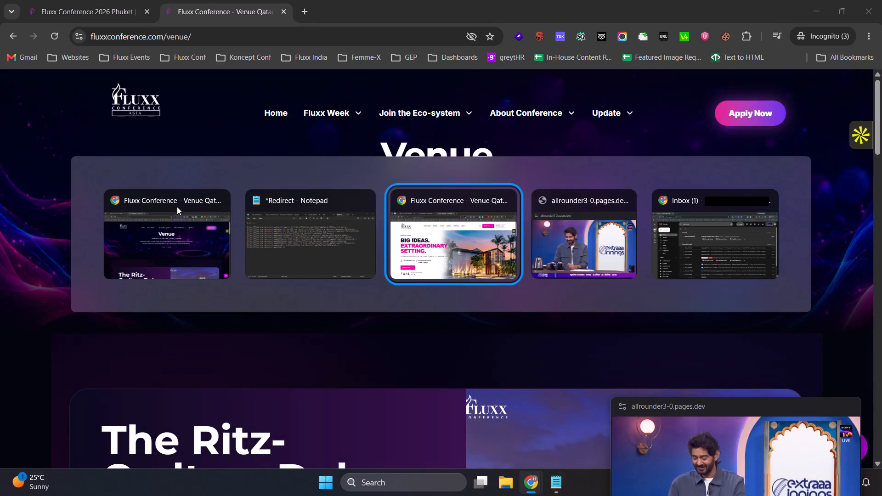
pyautogui.hotkey('alt', 'Tab')
pyautogui.hotkey('alt', 'Tab')
pyautogui.hotkey('alt', 'Tab')
pyautogui.hotkey('alt', 'Tab')
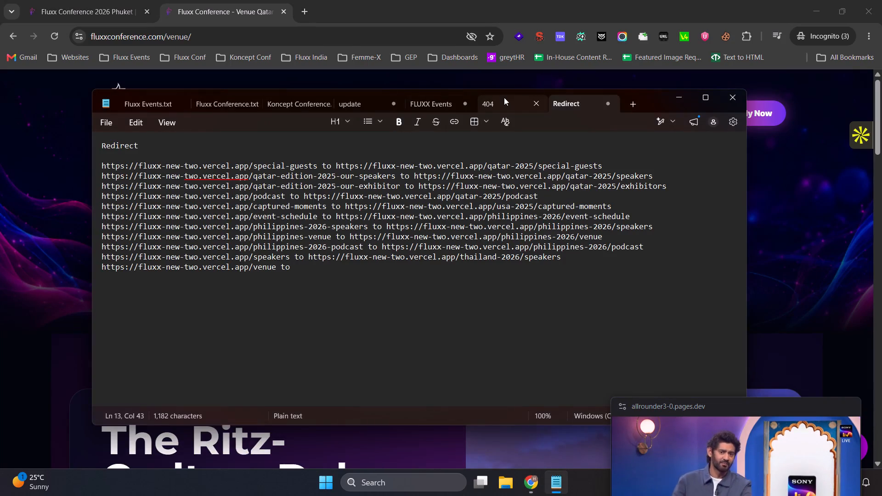
# In the 404 notes, insert "thailand-2026/" before "venue" in the last THAILAND 2026 URL, copying the edition slug from the speakers line.
pyautogui.click(501, 100)
pyautogui.scroll(2, 206, 239)
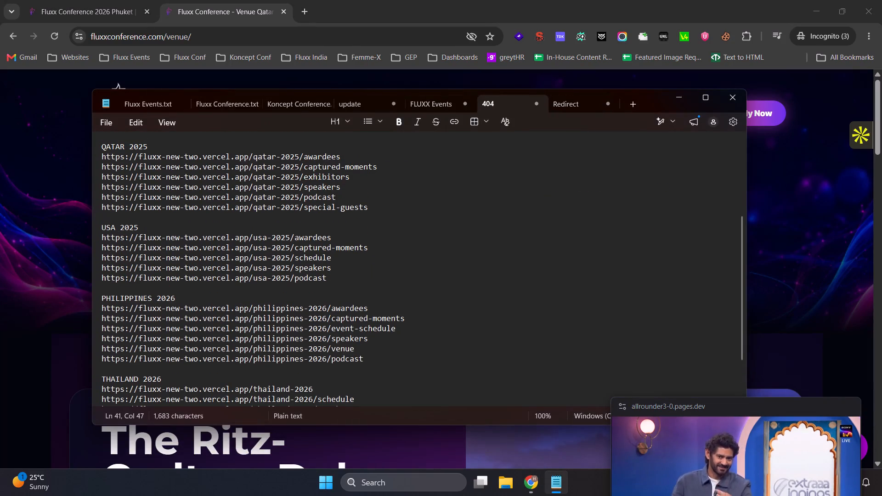
pyautogui.scroll(-10, 295, 253)
pyautogui.click(221, 361)
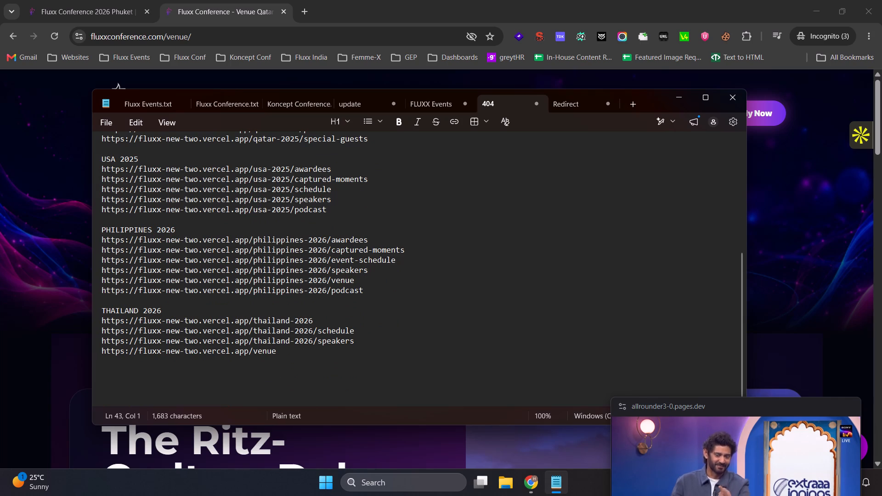
pyautogui.click(253, 341)
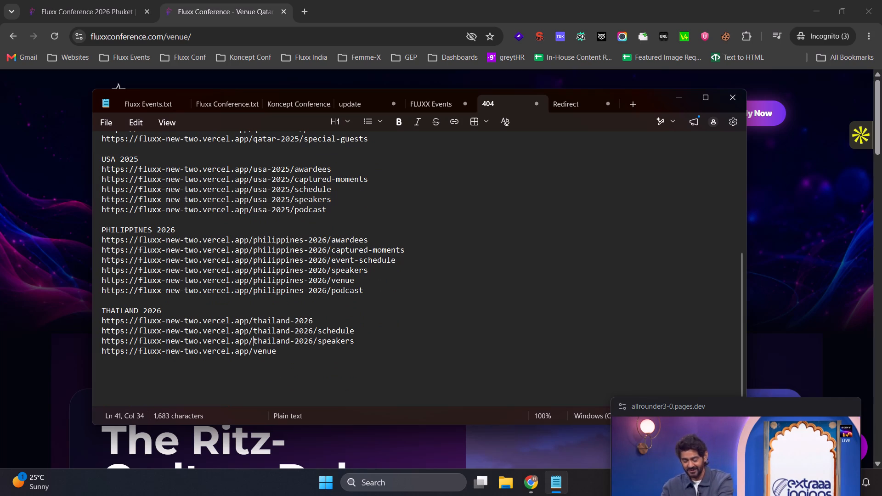
pyautogui.hotkey('ctrl', 'shift', 'Right')
pyautogui.hotkey('ctrl', 'shift', 'Right')
pyautogui.hotkey('ctrl', 'shift', 'Right')
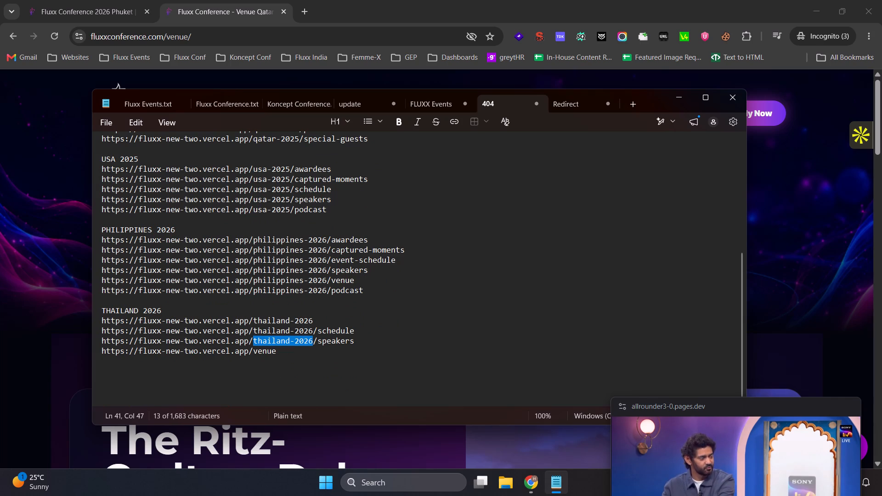
pyautogui.hotkey('ctrl', 'c')
pyautogui.click(253, 351)
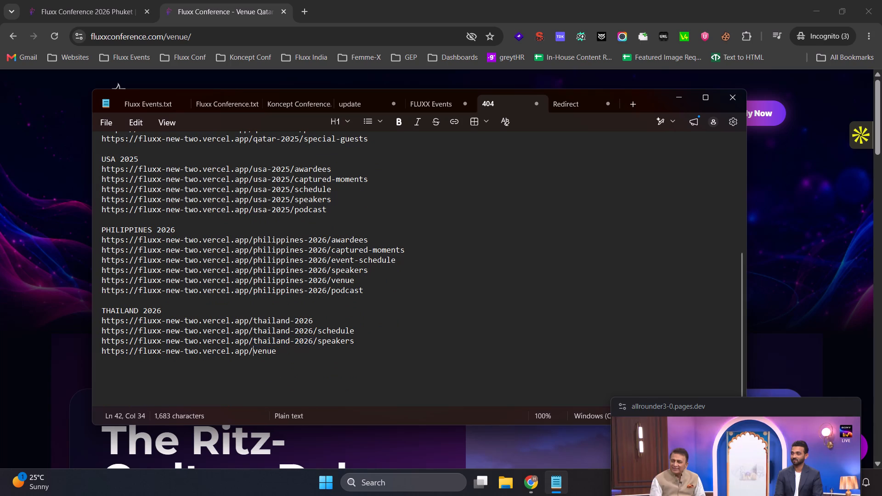
pyautogui.hotkey('ctrl', 'v')
pyautogui.press('/')
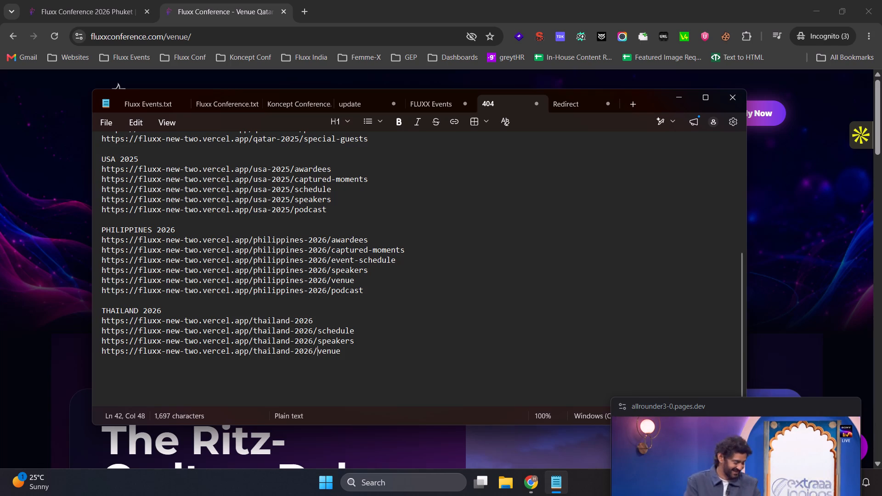
# Select the incomplete venue entry on the last line of the Redirect notes.
pyautogui.click(573, 104)
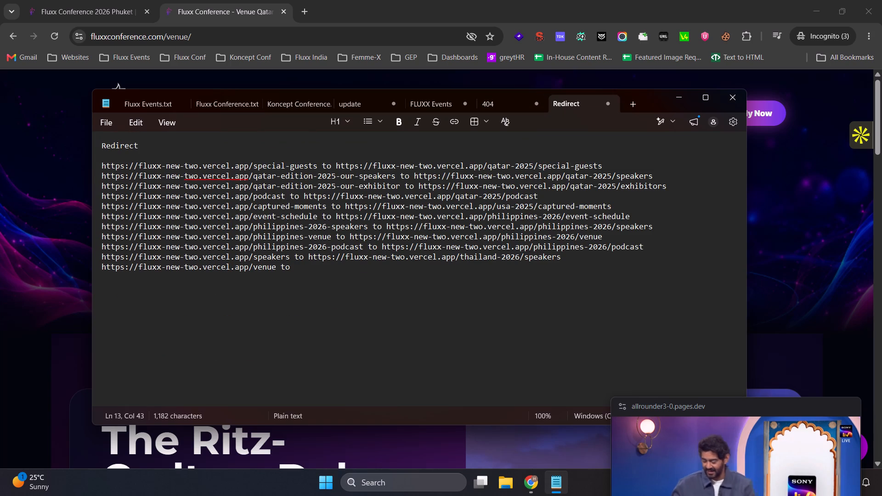
pyautogui.tripleClick(267, 268)
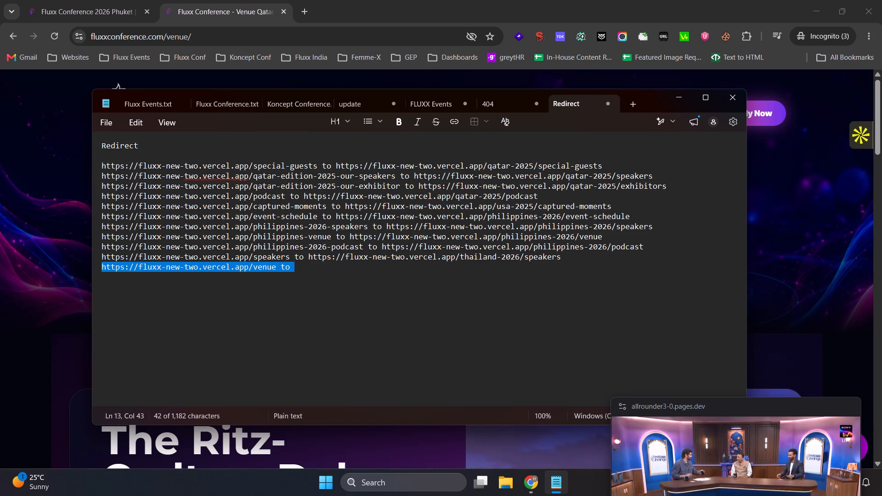
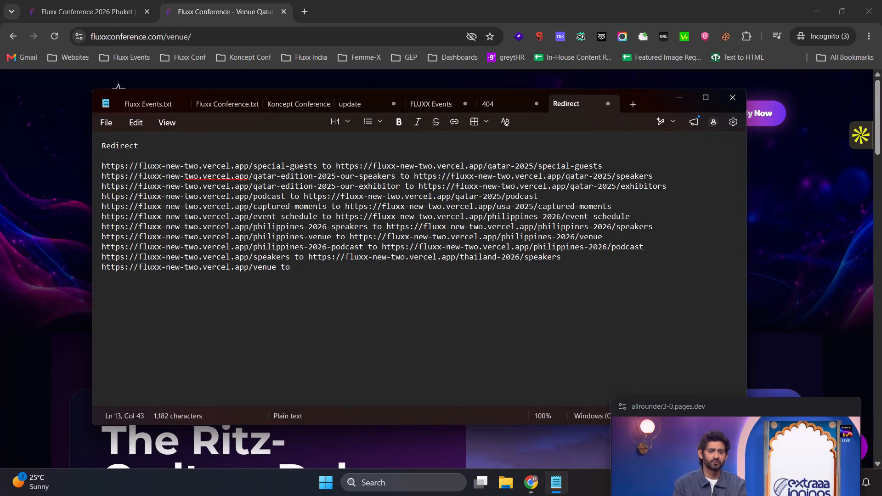
pyautogui.click(503, 108)
pyautogui.tripleClick(278, 350)
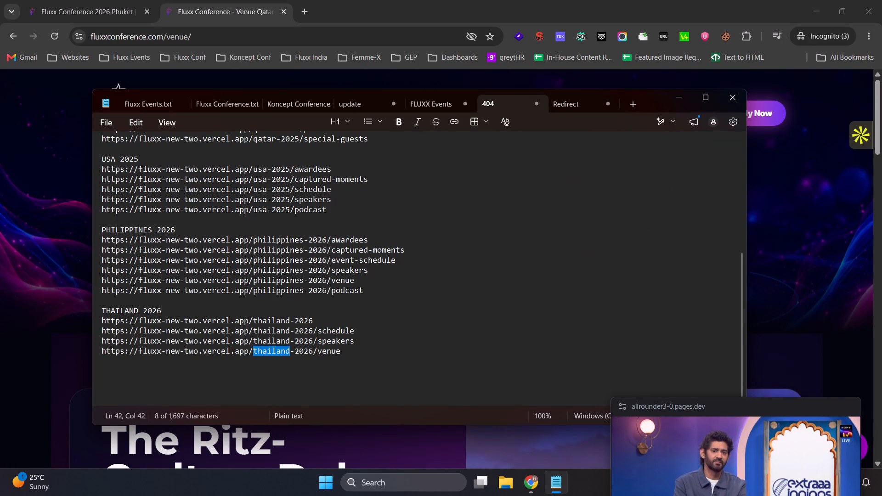
pyautogui.hotkey('ctrl', 'c')
pyautogui.click(577, 108)
pyautogui.hotkey('ctrl', 'shift', 'v')
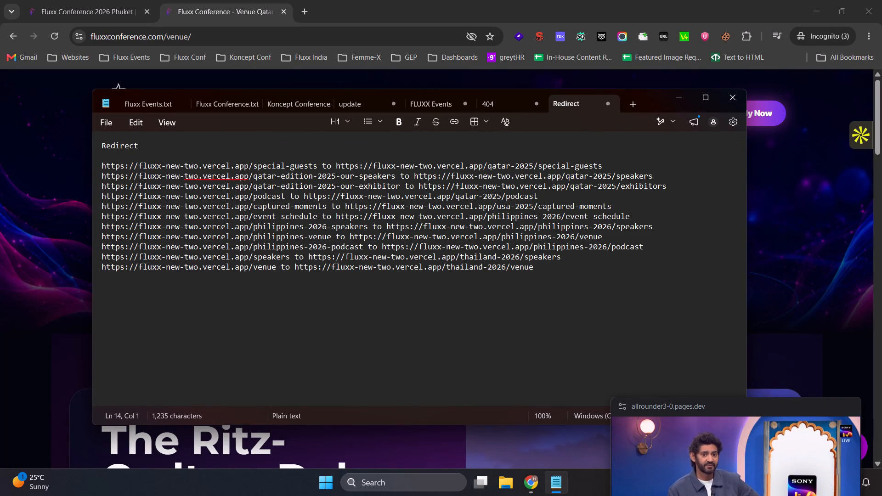
# Return to the 404 notes, and close the Venue pages of both the live site and the staging site.
pyautogui.click(502, 106)
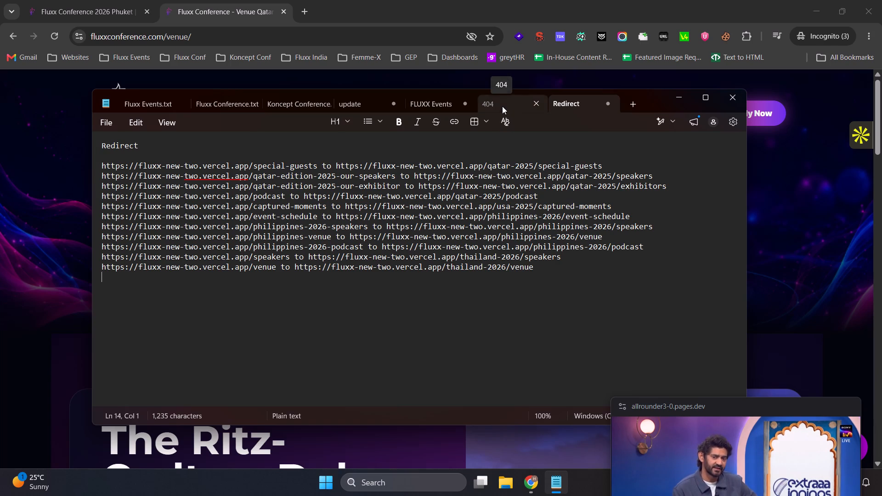
pyautogui.click(386, 344)
pyautogui.hotkey('alt', 'Tab')
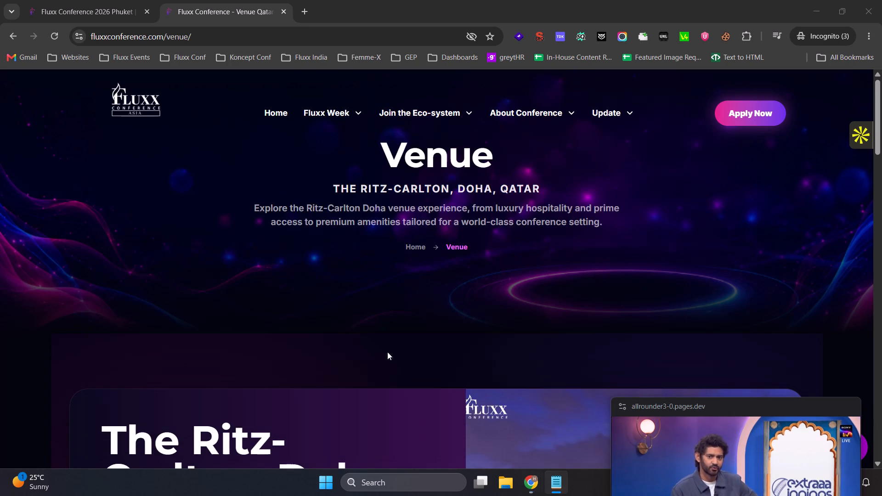
pyautogui.scroll(-11, 451, 283)
pyautogui.scroll(8, 467, 304)
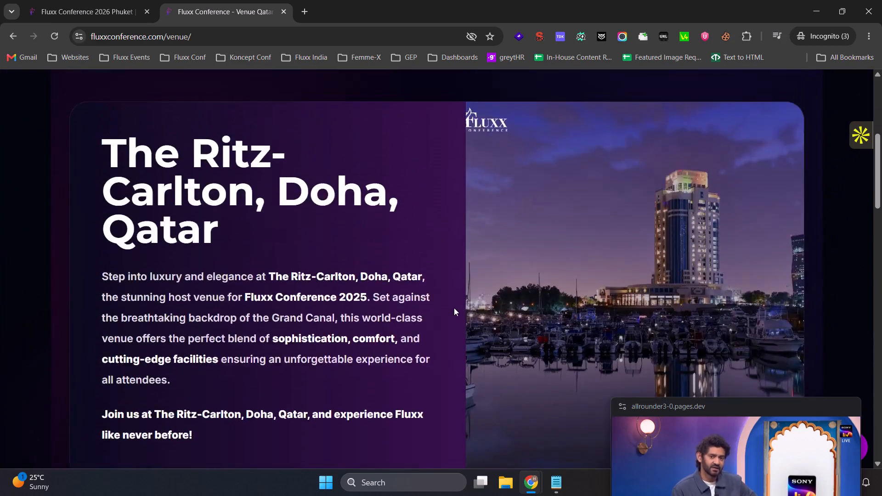
pyautogui.scroll(8, 454, 308)
pyautogui.click(288, 11)
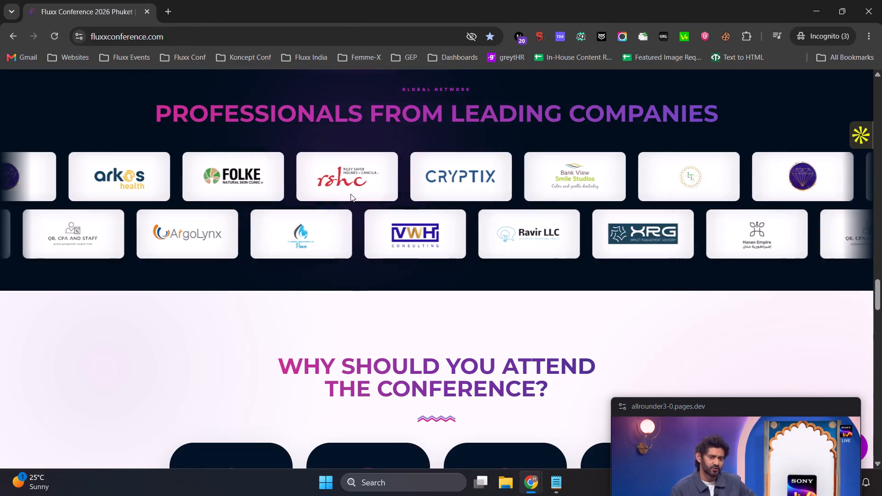
pyautogui.hotkey('alt', 'Tab')
pyautogui.hotkey('alt', 'Tab')
pyautogui.hotkey('alt', 'Tab')
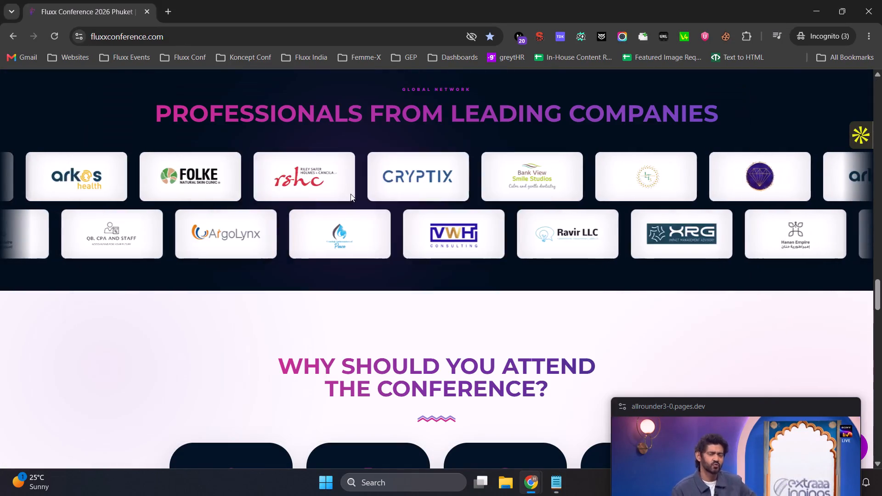
pyautogui.hotkey('alt', 'Tab')
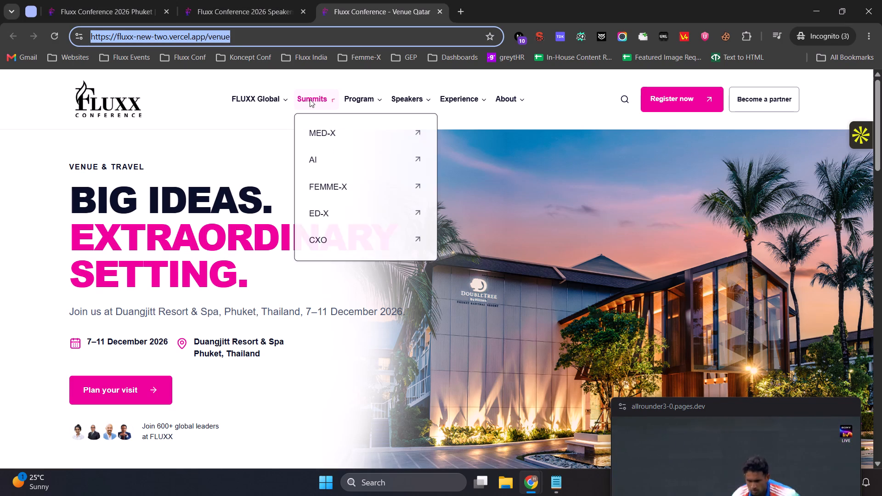
pyautogui.click(440, 10)
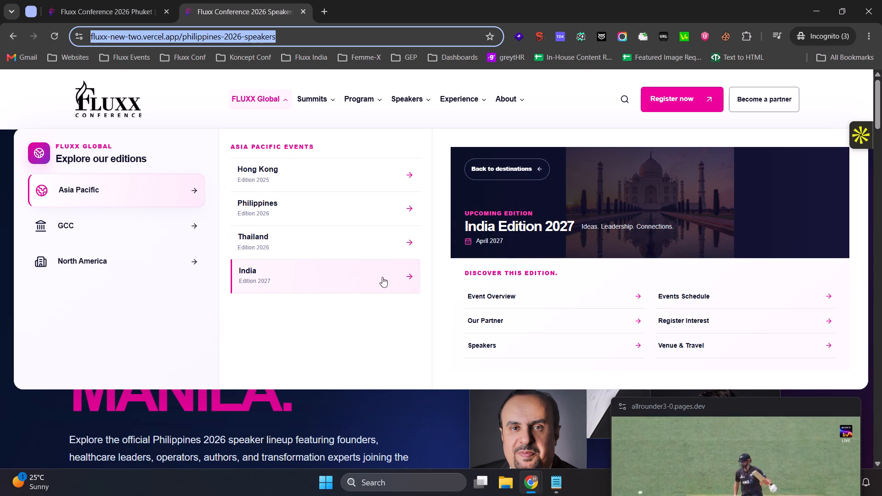
# Open the India Edition 2027 overview, schedule, partner, register interest, speakers and venue pages separately from the staging navigation, and bring up the overview.
pyautogui.middleClick(492, 300)
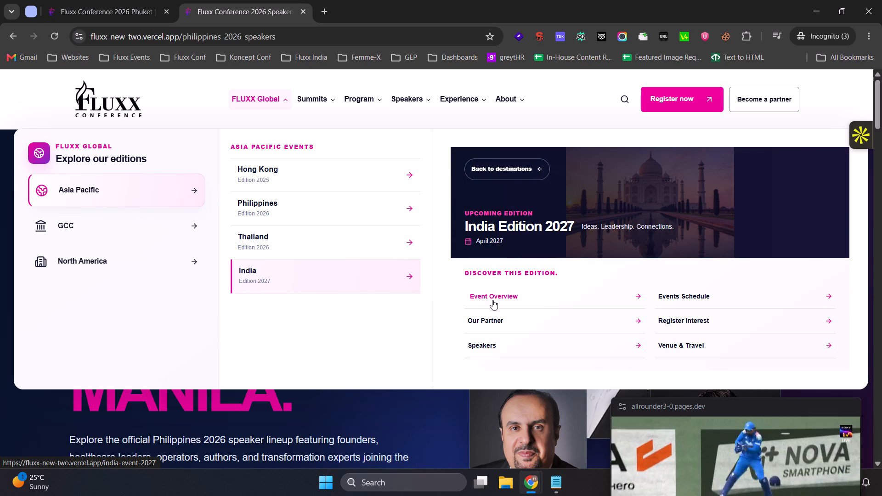
pyautogui.middleClick(668, 292)
pyautogui.middleClick(515, 320)
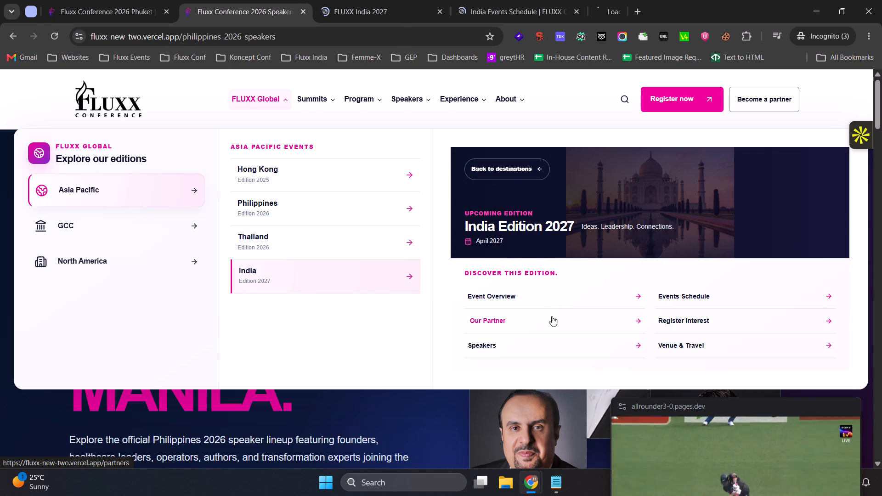
pyautogui.middleClick(673, 316)
pyautogui.middleClick(506, 344)
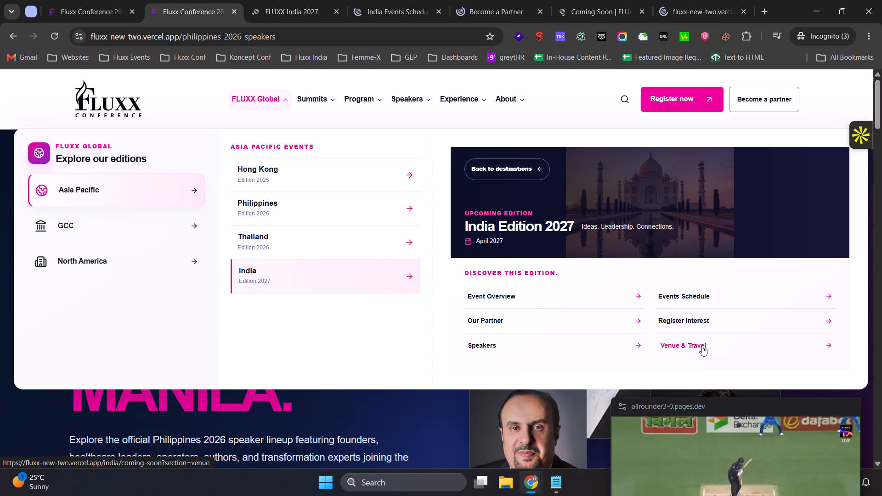
pyautogui.middleClick(702, 346)
pyautogui.click(252, 0)
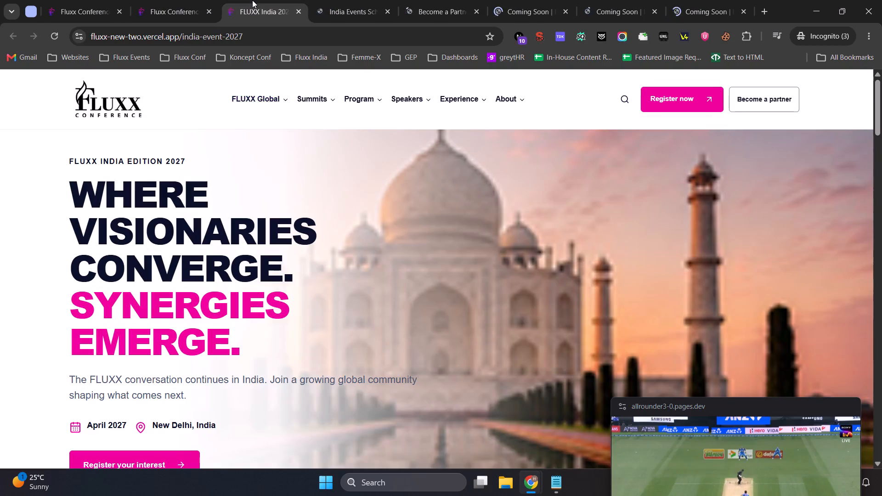
# Add an "INDIA 2027" heading below the THAILAND 2026 list in the 404 notes.
pyautogui.hotkey('alt', 'Tab')
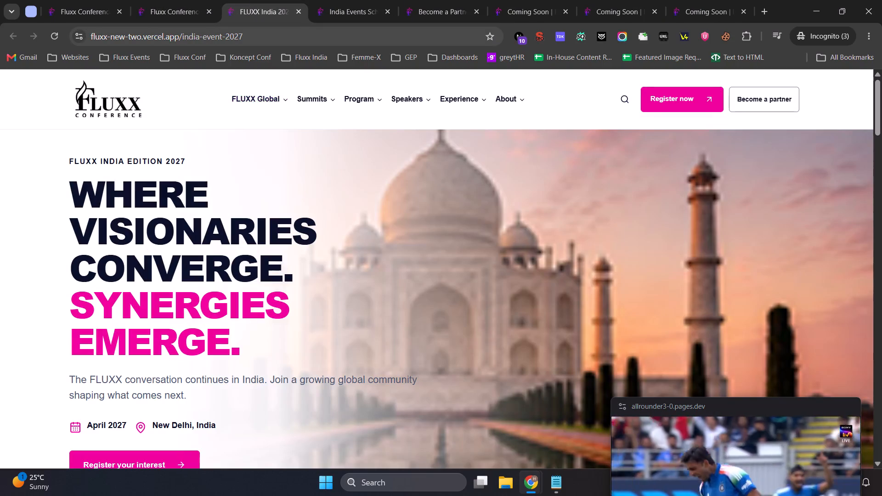
pyautogui.hotkey('alt', 'Tab')
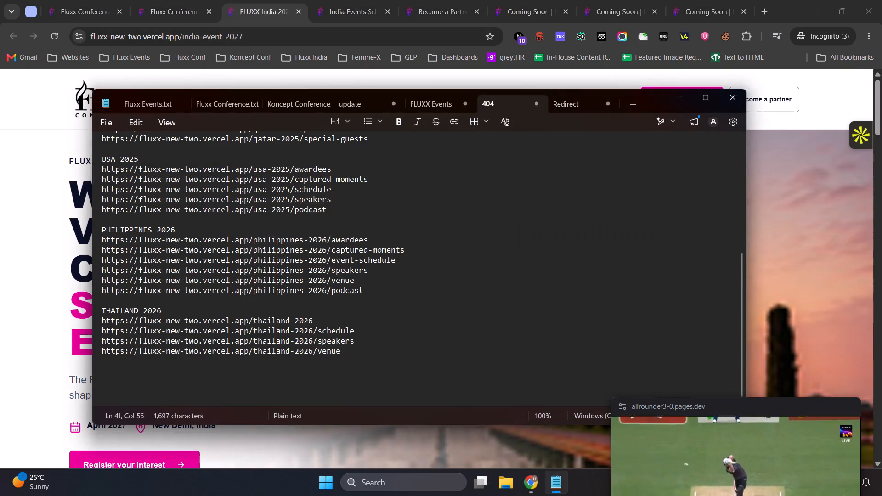
pyautogui.click(149, 374)
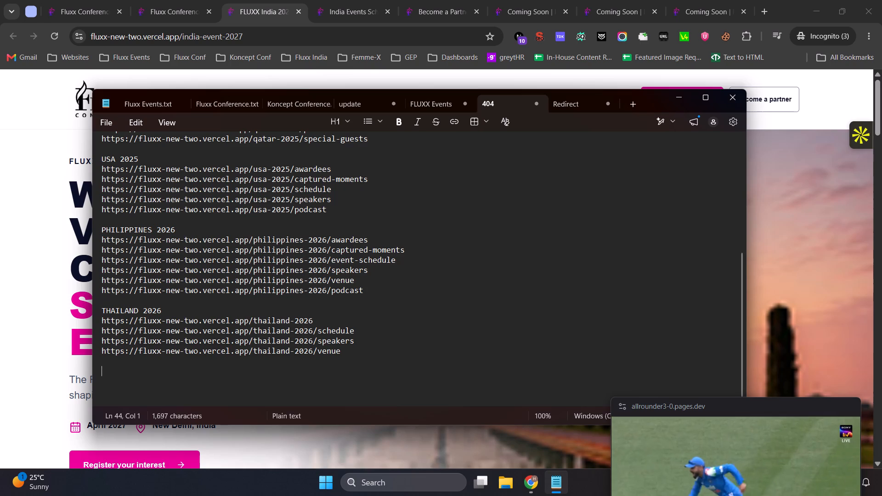
pyautogui.write('INDIA 202')
pyautogui.press('7')
pyautogui.press('Return')
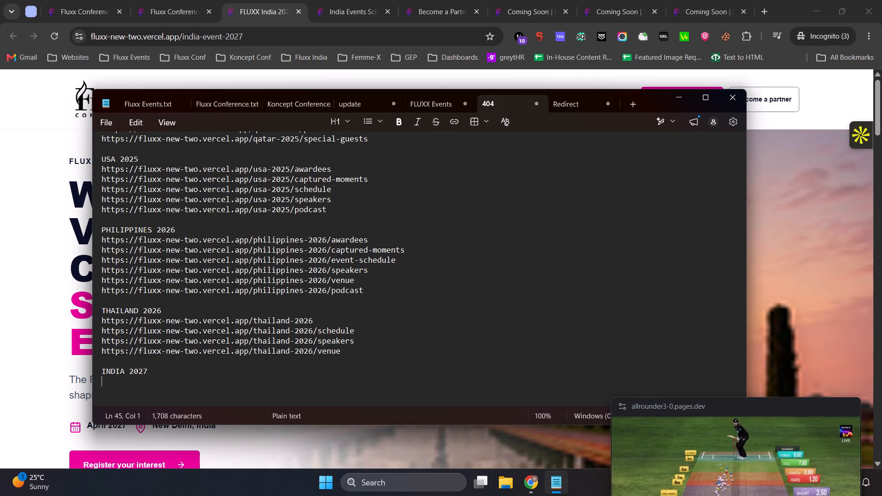
pyautogui.hotkey('alt', 'Tab')
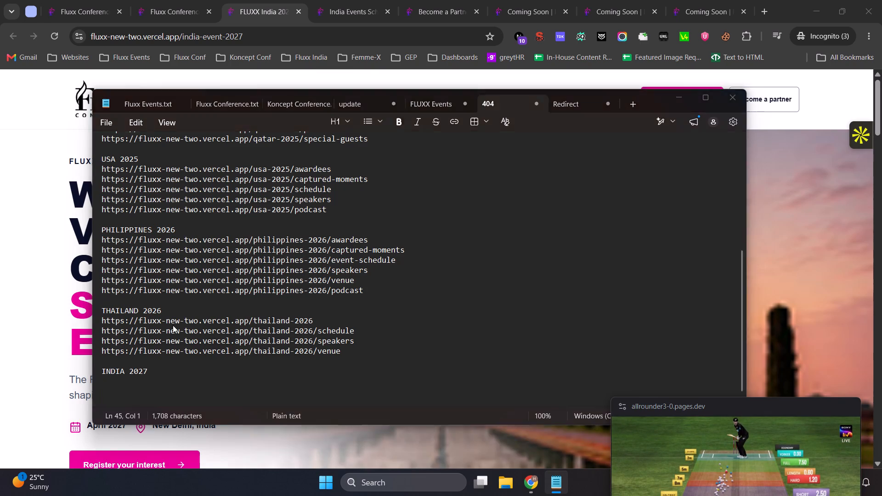
pyautogui.click(293, 37)
pyautogui.hotkey('ctrl', 'c')
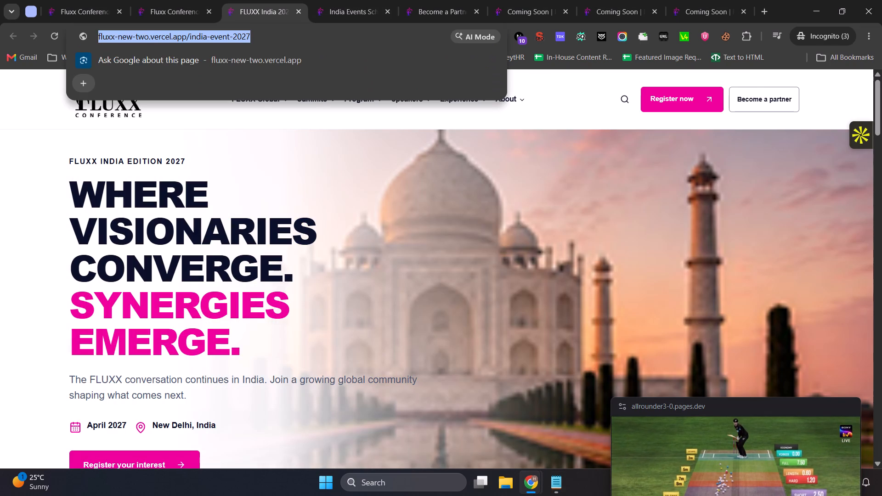
pyautogui.hotkey('alt', 'Tab')
pyautogui.hotkey('ctrl', 'shift', 'v')
pyautogui.press('Left')
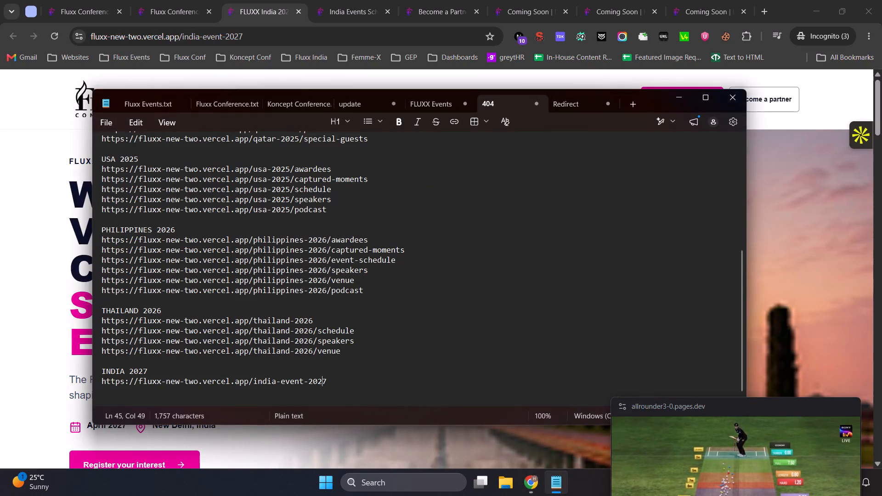
pyautogui.press('Left')
pyautogui.press('Left')
pyautogui.press('Left')
pyautogui.hotkey('ctrl', 'shift', 'Left')
pyautogui.hotkey('ctrl', 'shift', 'Left')
pyautogui.press('BackSpace')
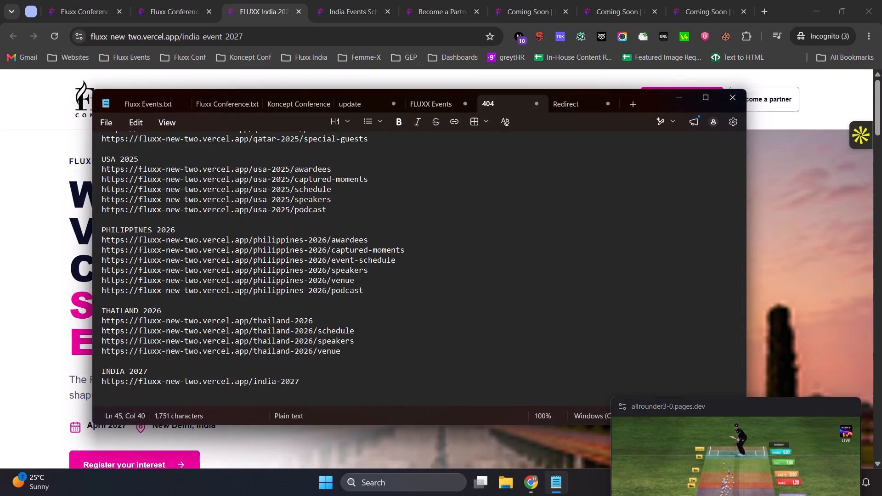
pyautogui.press('Right')
pyautogui.press('Right')
pyautogui.press('Right')
pyautogui.press('Right')
pyautogui.press('Return')
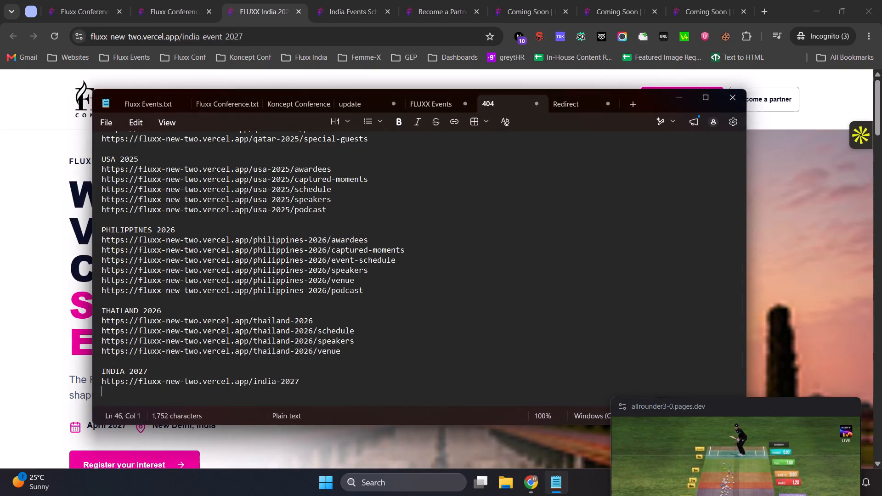
# Look over the India 2027 overview page on the staging site and close it.
pyautogui.hotkey('alt', 'Tab')
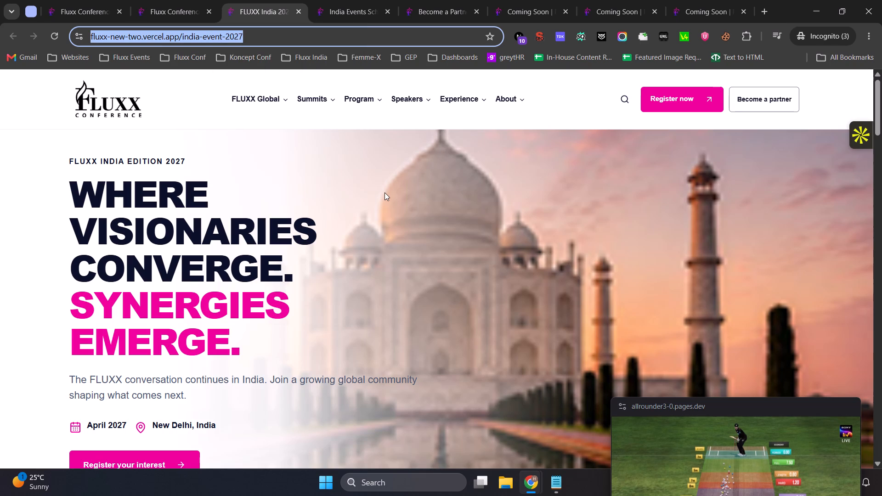
pyautogui.scroll(-4, 351, 237)
pyautogui.scroll(4, 352, 238)
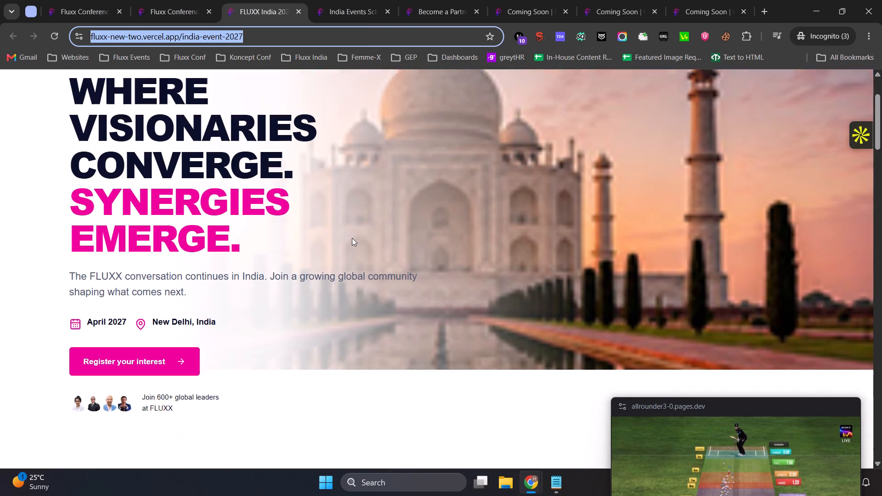
pyautogui.scroll(5, 352, 238)
pyautogui.hotkey('ctrl', 'w')
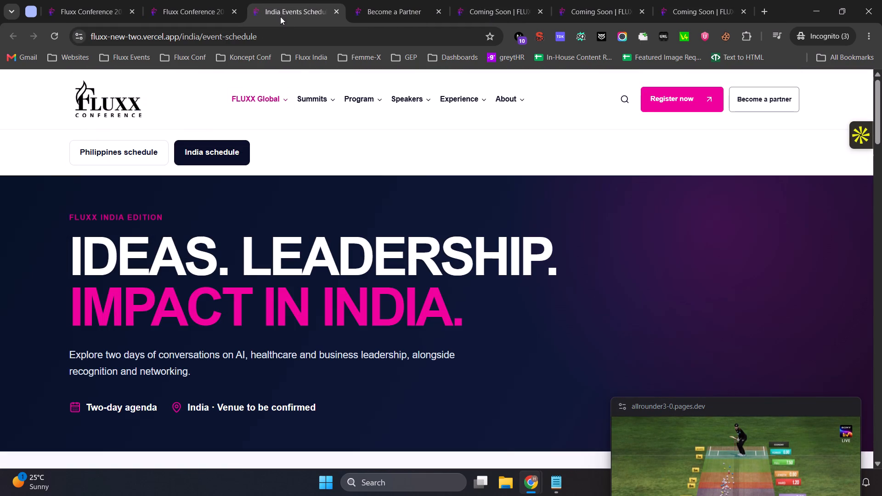
pyautogui.click(298, 37)
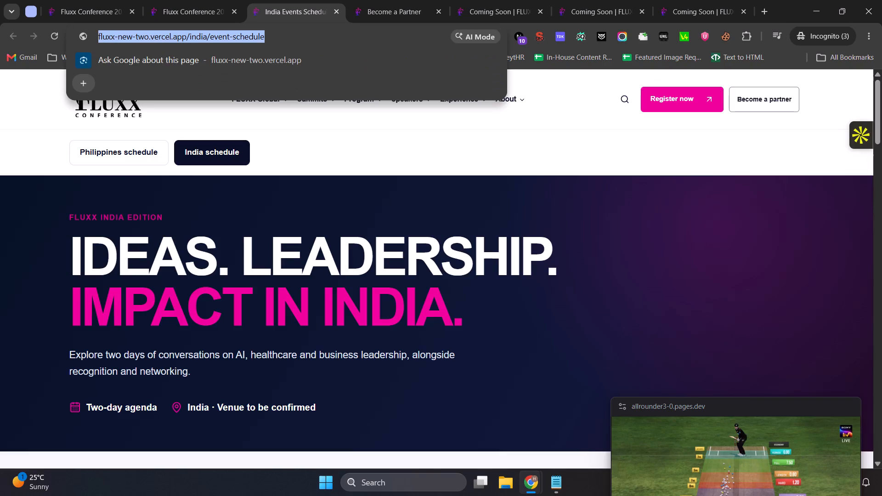
pyautogui.hotkey('ctrl', 'c')
pyautogui.hotkey('alt', 'Tab')
pyautogui.hotkey('ctrl', 'v')
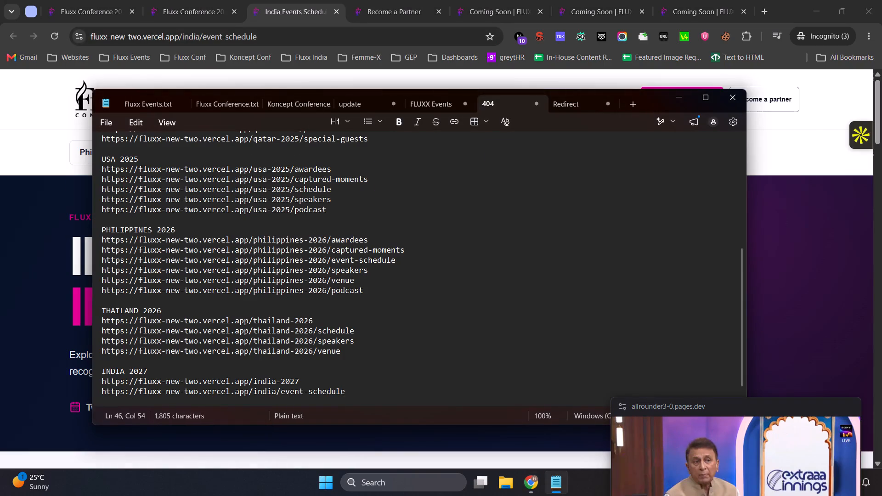
# Insert "-2027" after "india" in the event-schedule URL under INDIA 2027.
pyautogui.click(276, 394)
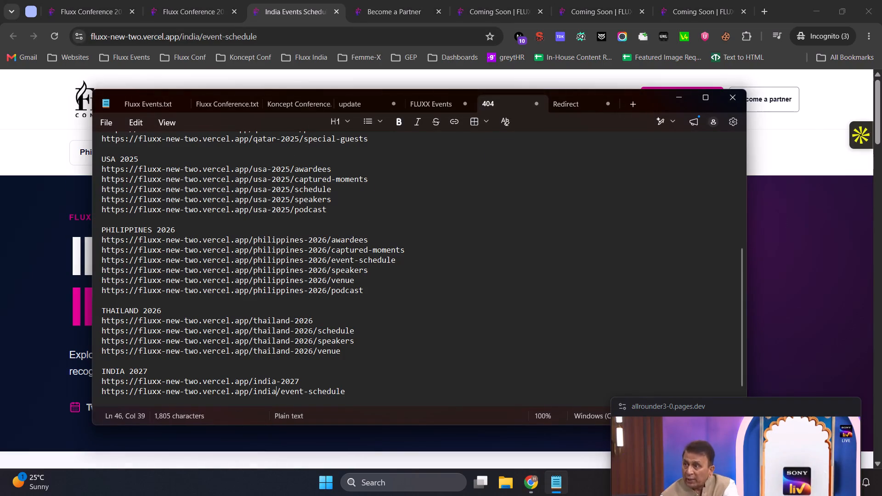
pyautogui.write('-2027')
pyautogui.press('Right')
pyautogui.press('Right')
pyautogui.press('Right')
pyautogui.press('Right')
pyautogui.press('Right')
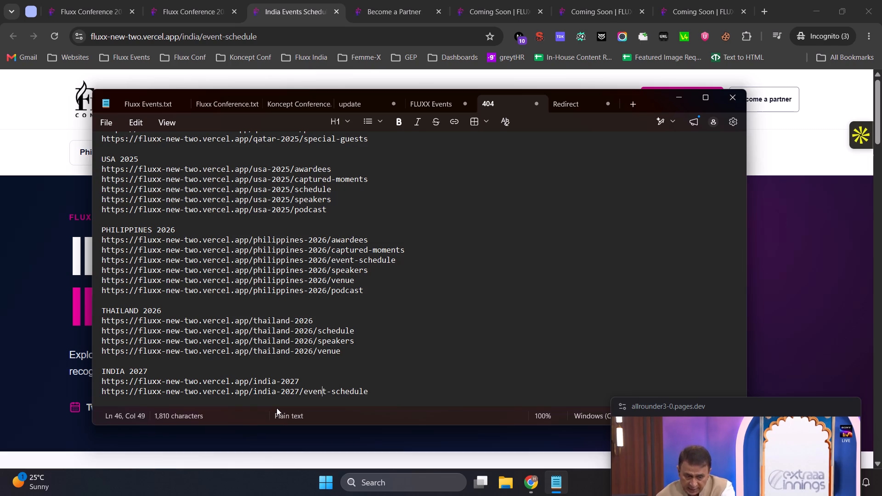
pyautogui.press('Right')
pyautogui.press('Right')
pyautogui.press('Right')
pyautogui.press('Right')
pyautogui.press('Right')
pyautogui.press('Right')
pyautogui.press('Right')
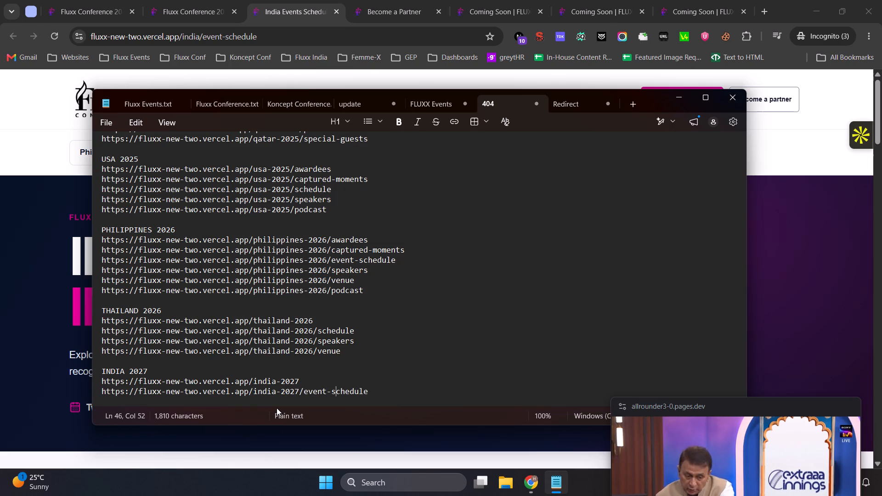
pyautogui.press('Right')
pyautogui.press('Right')
pyautogui.press('Right')
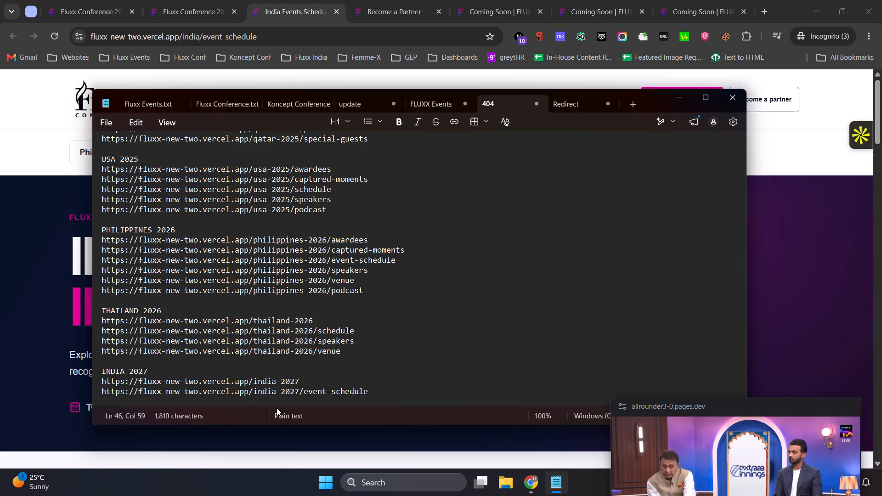
pyautogui.press('Left')
pyautogui.press('Left')
pyautogui.press('Left')
pyautogui.press('Left')
pyautogui.press('Left')
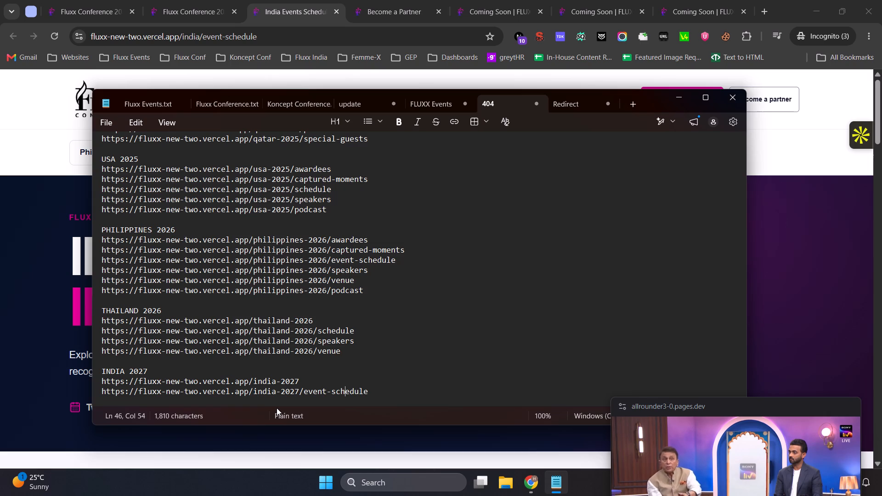
# Switch to Chrome and look over the India event schedule page, from the hero through the Day 1 agenda.
pyautogui.hotkey('alt', 'Tab')
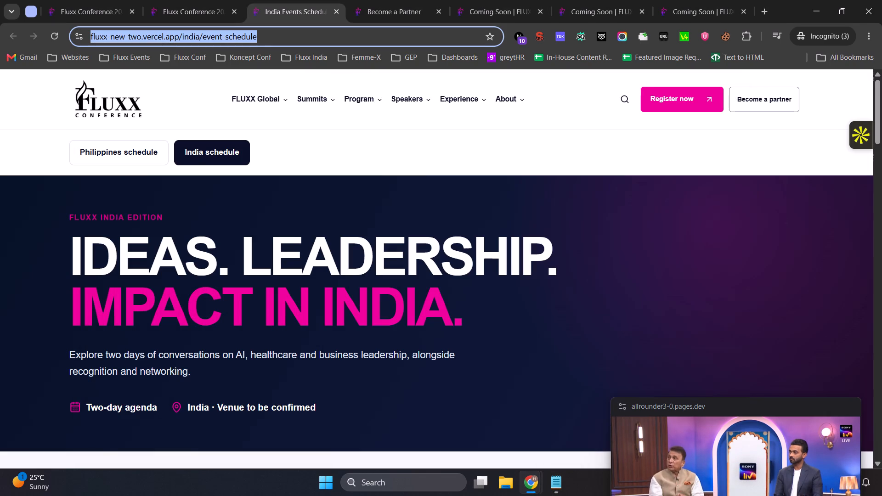
pyautogui.scroll(-4, 308, 239)
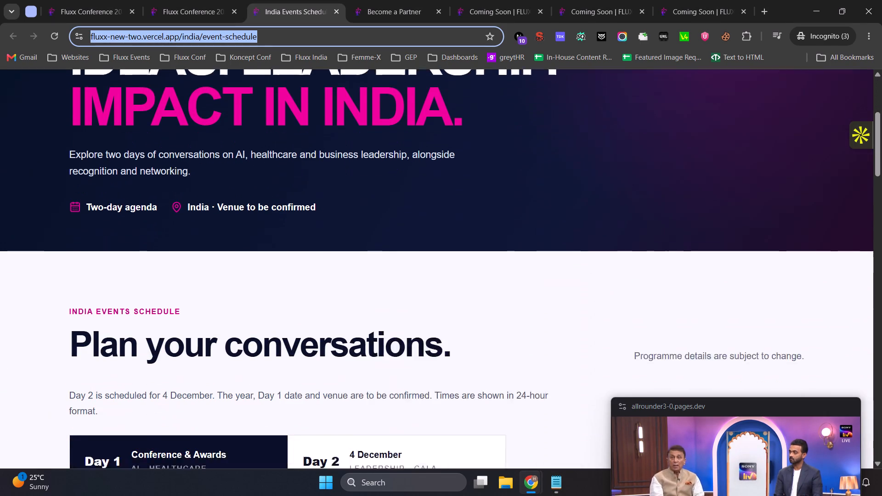
pyautogui.scroll(-4, 308, 239)
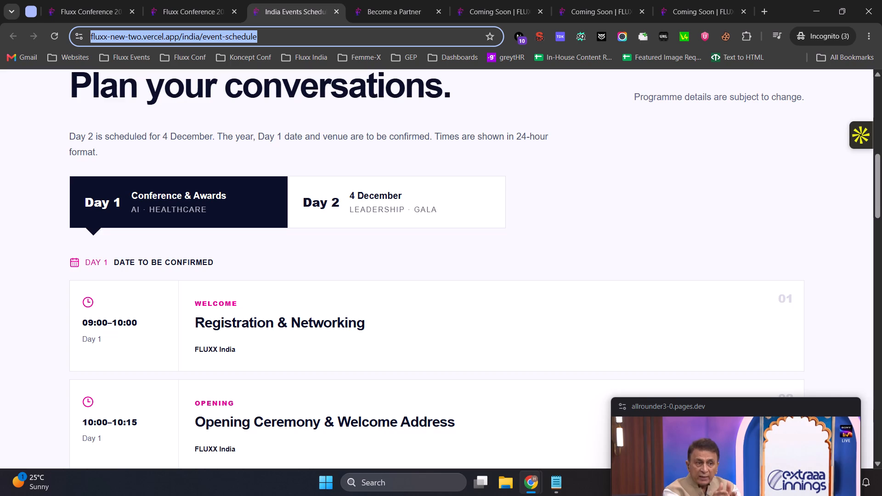
pyautogui.scroll(-16, 308, 239)
pyautogui.scroll(-12, 336, 267)
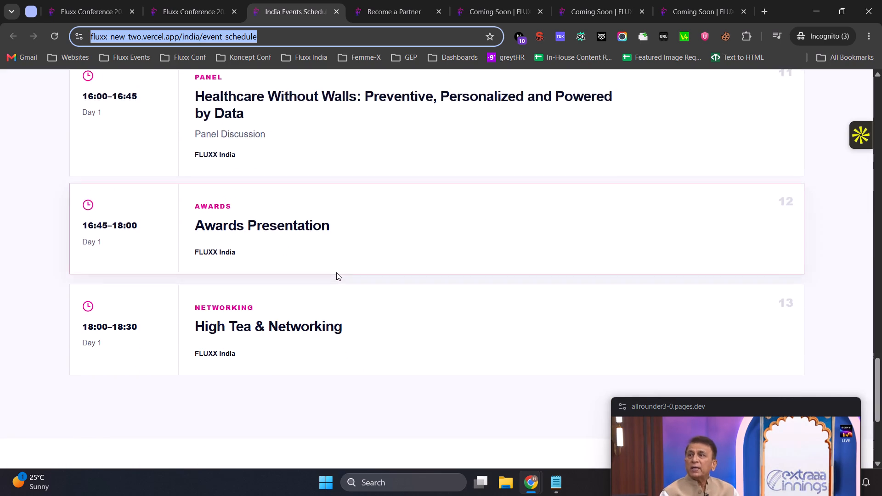
pyautogui.hotkey('alt', 'Tab')
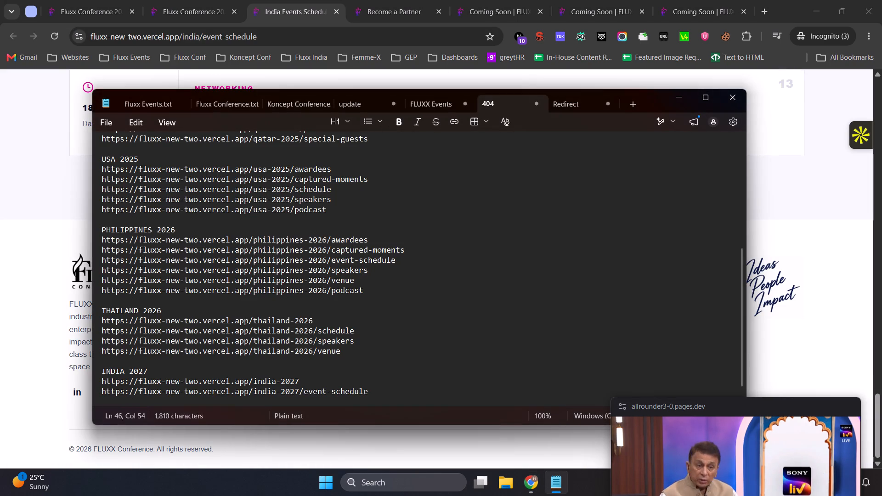
pyautogui.click(332, 392)
pyautogui.hotkey('ctrl', 'shift', 'Left')
pyautogui.hotkey('ctrl', 'shift', 'Left')
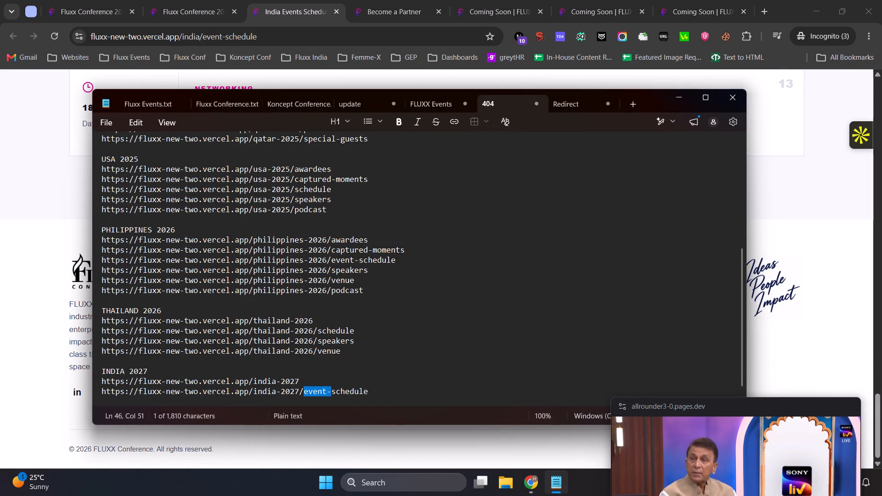
pyautogui.press('BackSpace')
pyautogui.hotkey('ctrl', 'Right')
pyautogui.hotkey('ctrl', 'Right')
pyautogui.hotkey('ctrl', 'Left')
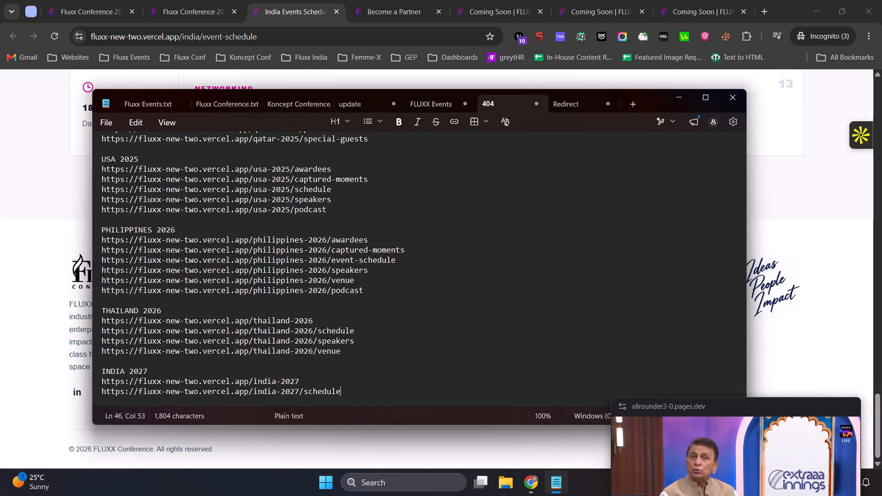
pyautogui.press('Return')
# In Chrome, close the India schedule page, the Become a Partner page and the three India Coming Soon pages.
pyautogui.hotkey('alt', 'Tab')
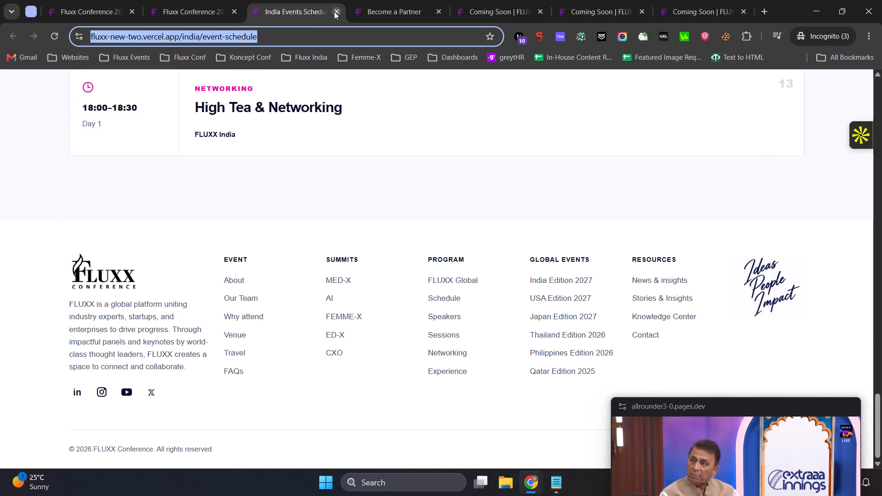
pyautogui.click(334, 11)
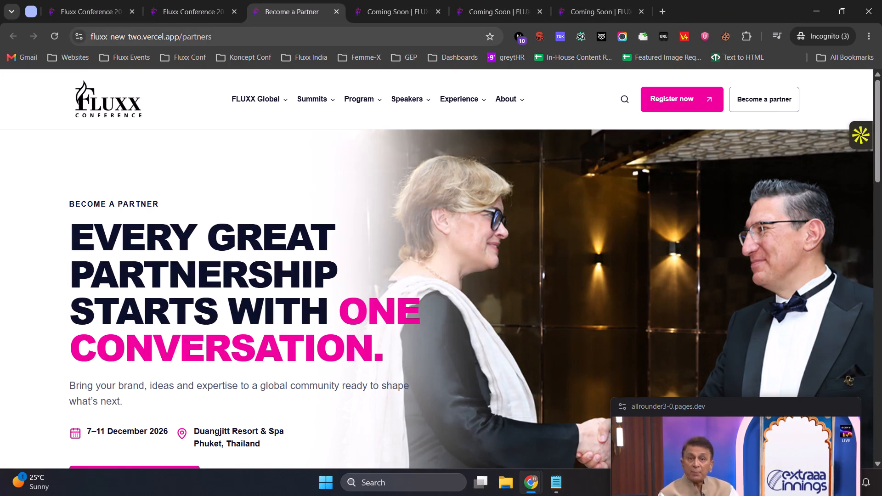
pyautogui.hotkey('alt', 'Tab')
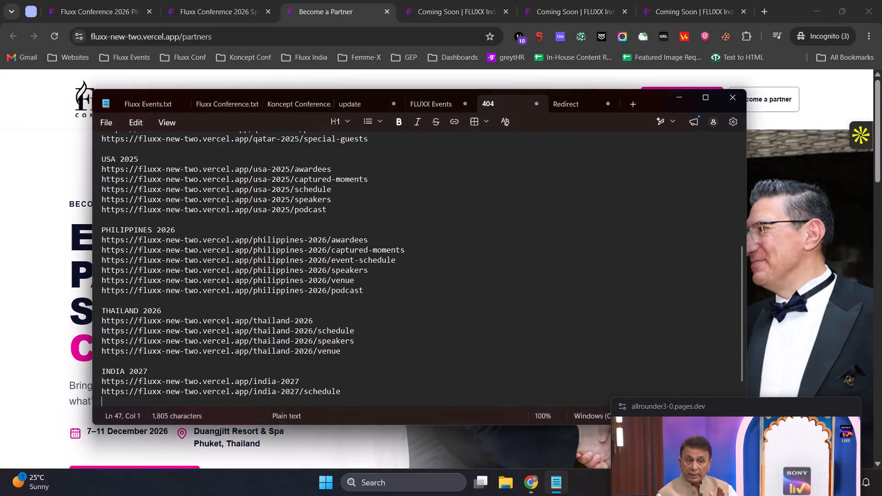
pyautogui.hotkey('alt', 'Tab')
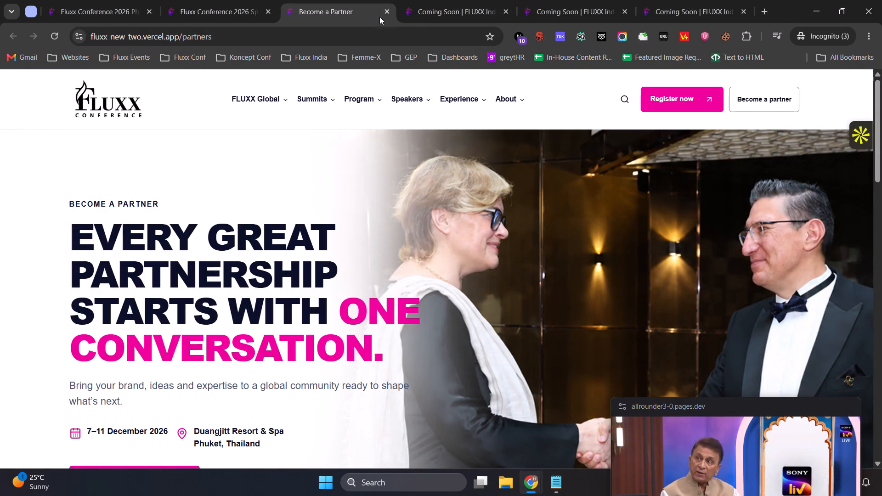
pyautogui.click(384, 12)
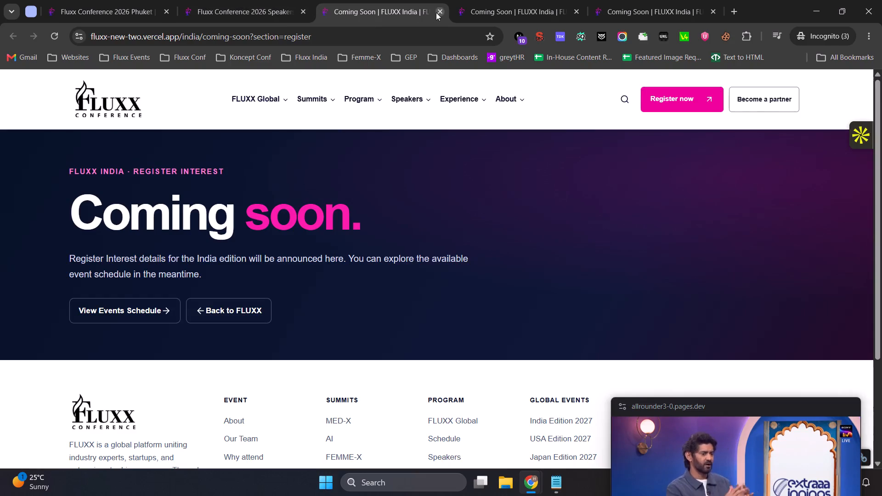
pyautogui.click(436, 12)
pyautogui.click(436, 12)
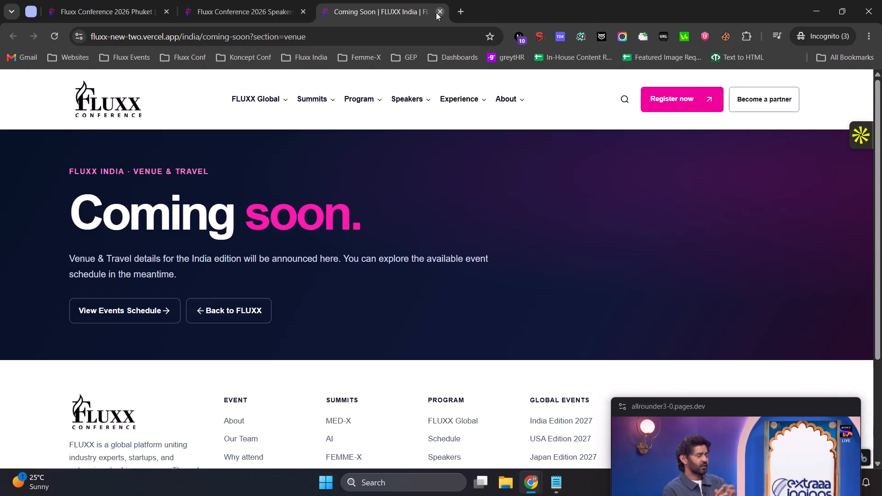
pyautogui.click(436, 12)
# In Notepad, copy the thailand-2026/speakers and thailand-2026/venue URLs onto the empty line under INDIA 2027.
pyautogui.hotkey('alt', 'Tab')
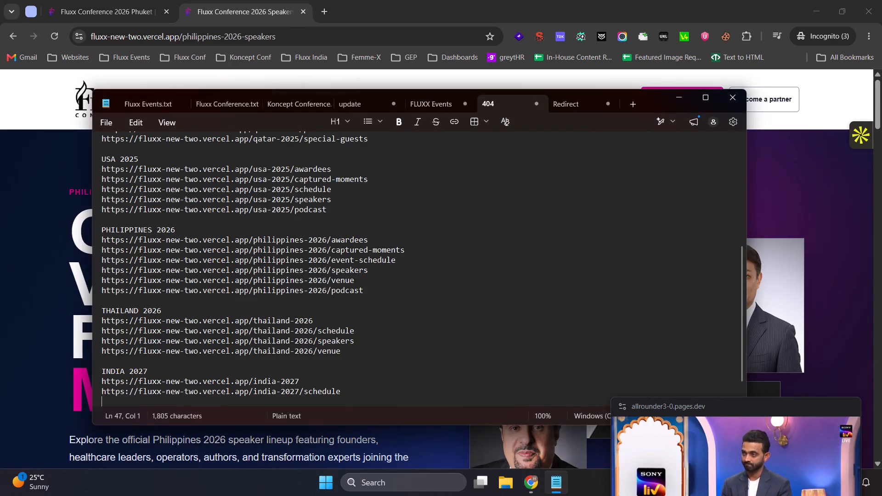
pyautogui.scroll(-3, 347, 342)
pyautogui.moveTo(347, 322); pyautogui.dragTo(316, 318)
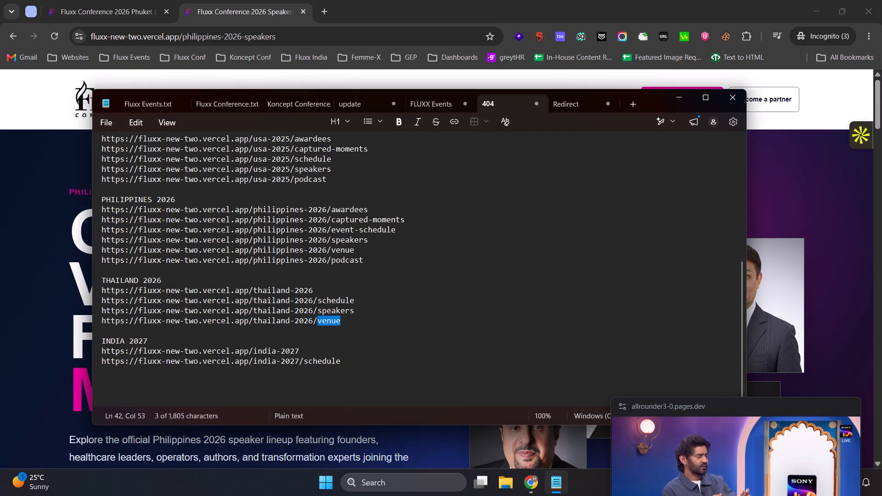
pyautogui.moveTo(316, 318); pyautogui.dragTo(102, 309)
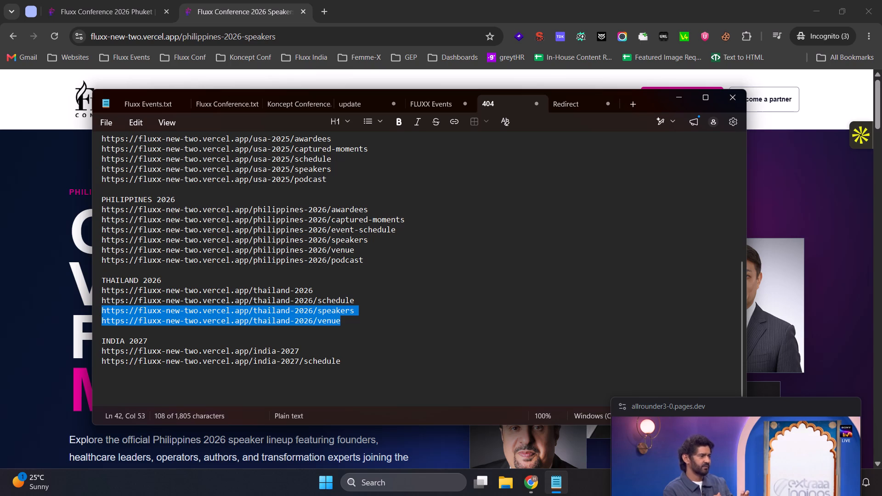
pyautogui.hotkey('ctrl', 'c')
pyautogui.click(121, 368)
pyautogui.hotkey('ctrl', 'v')
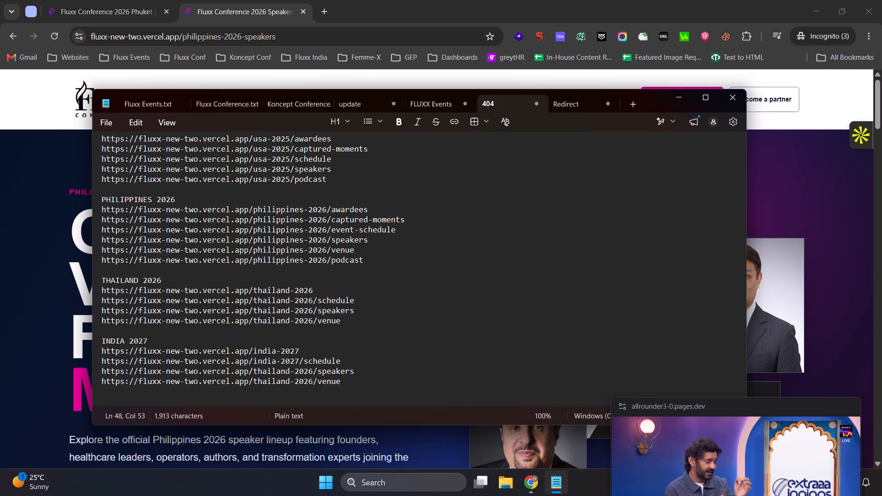
pyautogui.scroll(2, 324, 329)
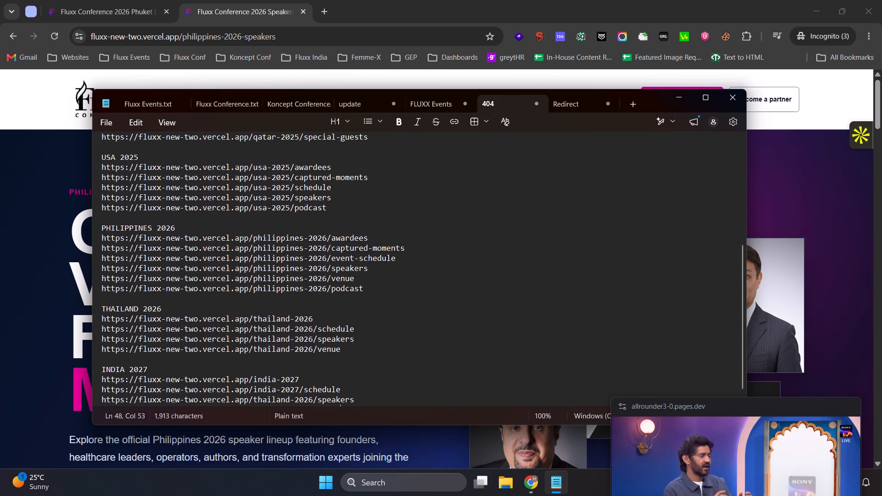
pyautogui.scroll(16, 309, 326)
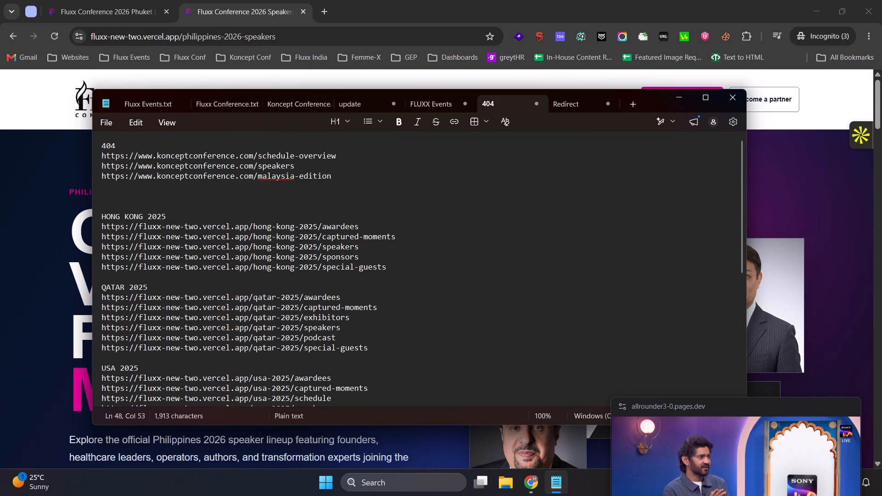
pyautogui.moveTo(321, 226); pyautogui.dragTo(226, 229)
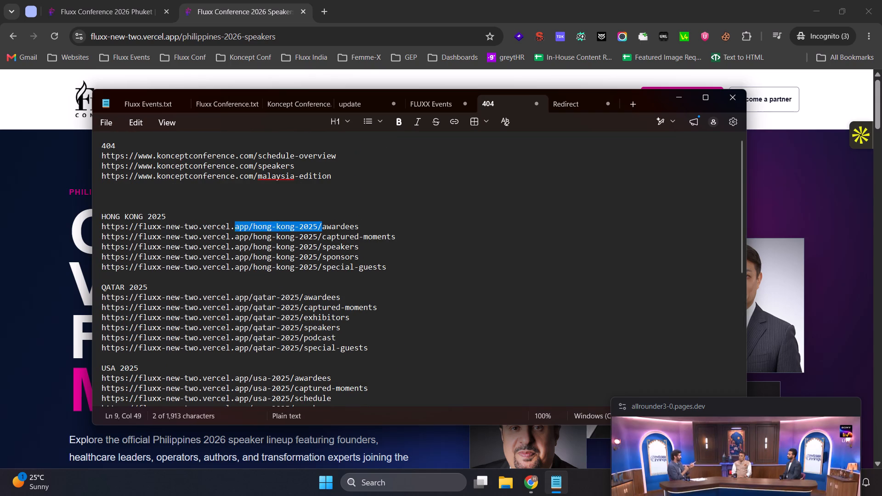
pyautogui.moveTo(226, 229); pyautogui.dragTo(102, 228)
pyautogui.hotkey('ctrl', 'c')
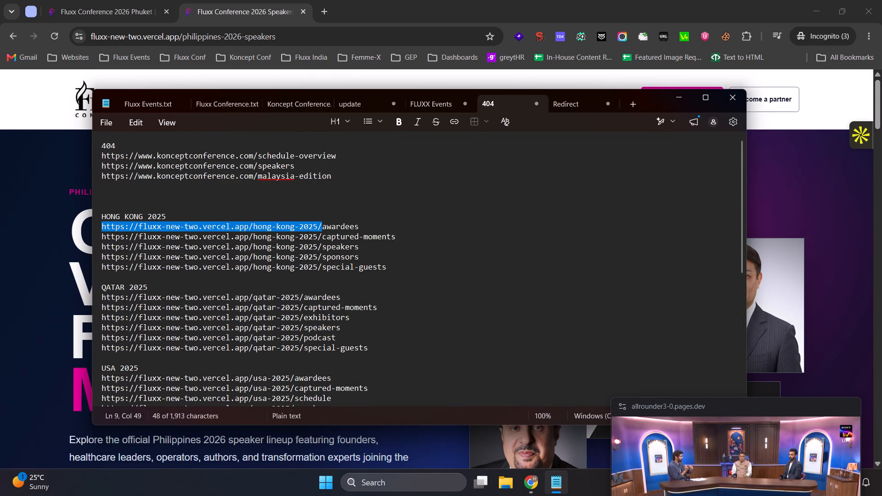
pyautogui.click(186, 216)
pyautogui.press('Return')
pyautogui.hotkey('ctrl', 'v')
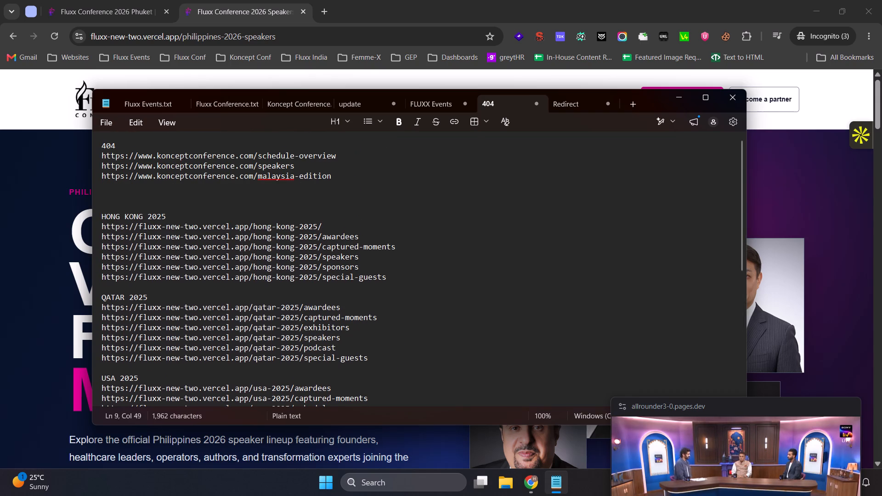
pyautogui.scroll(-1, 337, 270)
pyautogui.press('BackSpace')
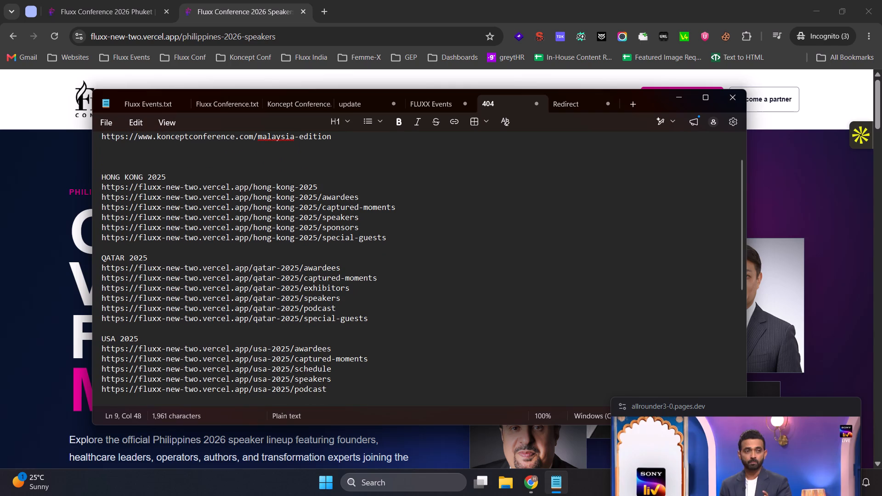
pyautogui.click(298, 269)
pyautogui.hotkey('ctrl', 'shift', 'Left')
pyautogui.hotkey('ctrl', 'shift', 'Left')
pyautogui.hotkey('ctrl', 'shift', 'Left')
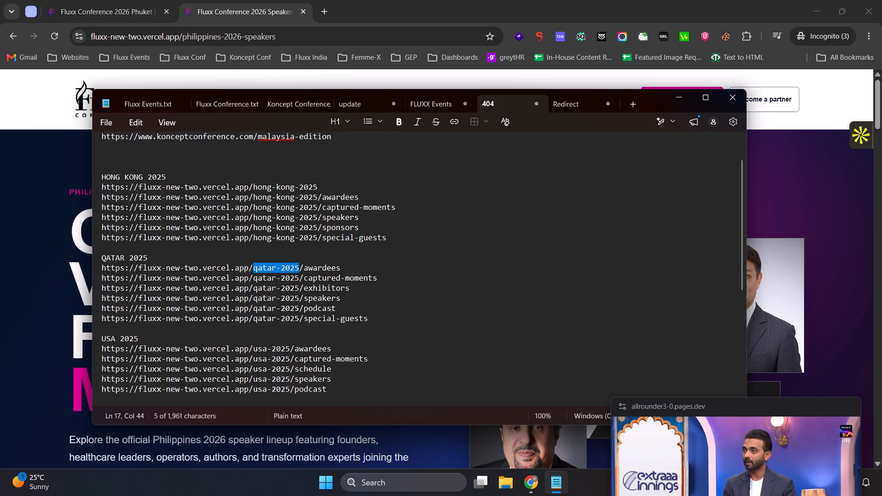
pyautogui.hotkey('ctrl', 'shift', 'Left')
pyautogui.hotkey('ctrl', 'shift', 'Left')
pyautogui.hotkey('ctrl', 'shift', 'Left')
pyautogui.hotkey('ctrl', 'shift', 'Left')
pyautogui.hotkey('ctrl', 'shift', 'Left')
pyautogui.hotkey('ctrl', 'shift', 'Left')
pyautogui.hotkey('ctrl', 'shift', 'Left')
pyautogui.hotkey('ctrl', 'shift', 'Left')
pyautogui.hotkey('ctrl', 'shift', 'Left')
pyautogui.hotkey('ctrl', 'shift', 'Left')
pyautogui.hotkey('ctrl', 'shift', 'Left')
pyautogui.hotkey('ctrl', 'shift', 'Left')
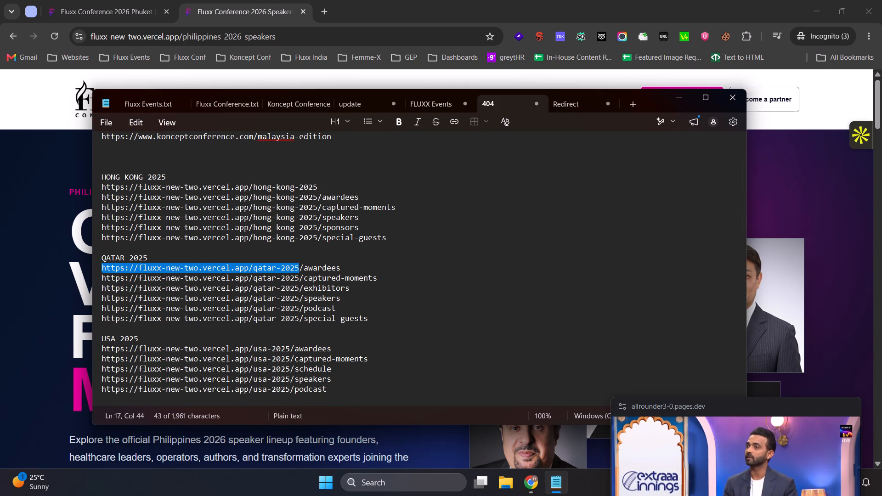
pyautogui.hotkey('ctrl', 'c')
pyautogui.click(209, 257)
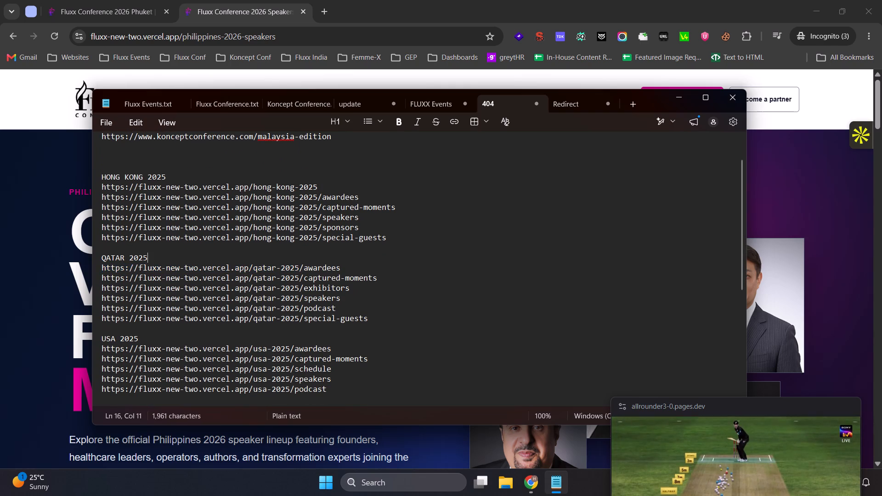
pyautogui.press('Return')
pyautogui.hotkey('ctrl', 'v')
pyautogui.scroll(-1, 248, 303)
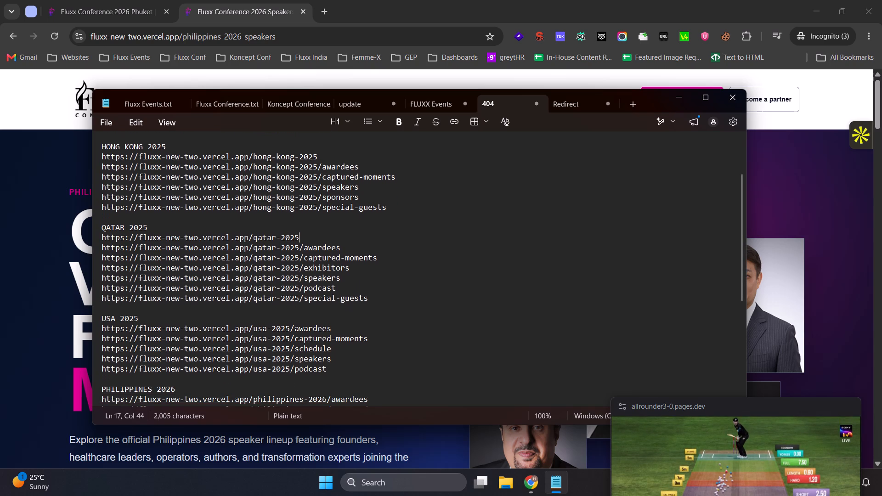
pyautogui.click(290, 328)
pyautogui.hotkey('ctrl', 'shift', 'Left')
pyautogui.hotkey('ctrl', 'shift', 'Left')
pyautogui.hotkey('ctrl', 'shift', 'Left')
pyautogui.hotkey('ctrl', 'shift', 'Left')
pyautogui.hotkey('ctrl', 'shift', 'Left')
pyautogui.hotkey('ctrl', 'shift', 'Left')
pyautogui.hotkey('ctrl', 'shift', 'Left')
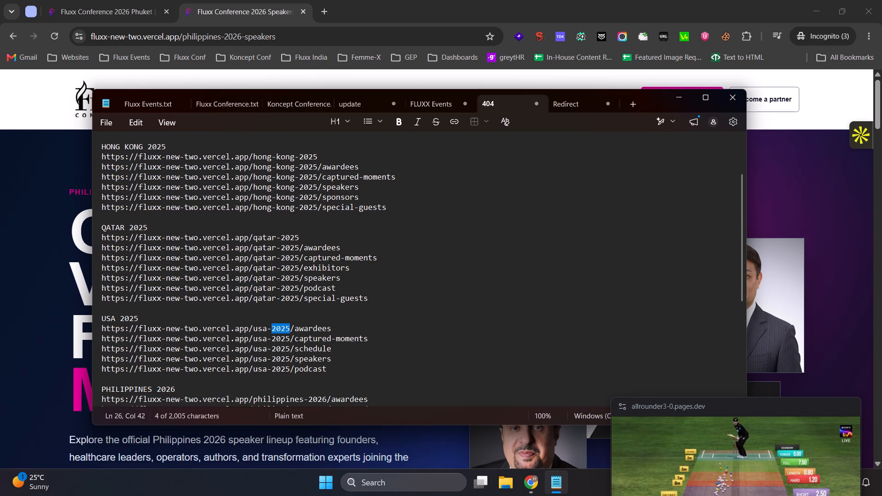
pyautogui.hotkey('ctrl', 'shift', 'Left')
pyautogui.hotkey('ctrl', 'shift', 'Left')
pyautogui.hotkey('ctrl', 'shift', 'Left')
pyautogui.hotkey('ctrl', 'shift', 'Left')
pyautogui.hotkey('ctrl', 'shift', 'Left')
pyautogui.hotkey('ctrl', 'shift', 'Left')
pyautogui.hotkey('ctrl', 'shift', 'Left')
pyautogui.hotkey('ctrl', 'shift', 'Left')
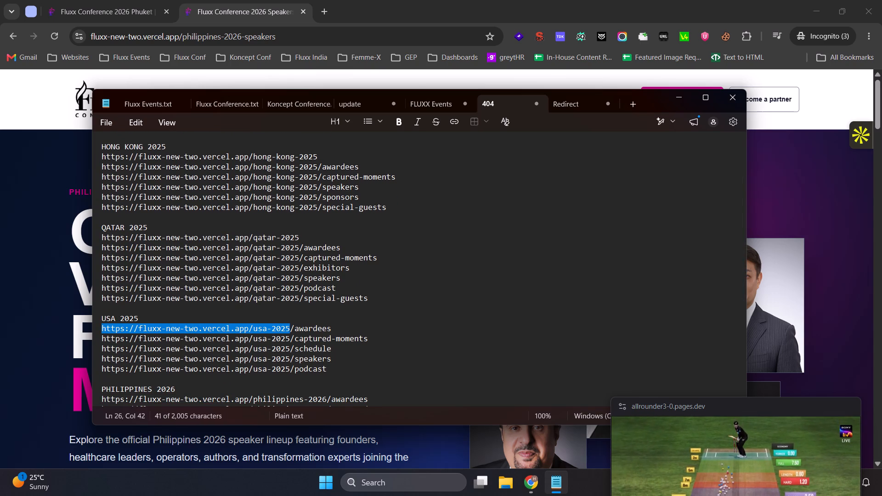
pyautogui.hotkey('ctrl', 'c')
pyautogui.click(250, 316)
pyautogui.press('Return')
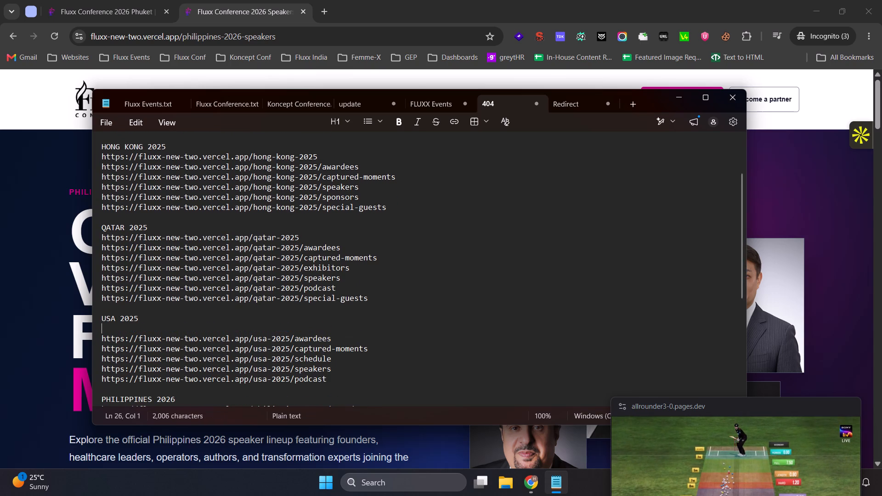
pyautogui.hotkey('ctrl', 'v')
pyautogui.scroll(-5, 250, 316)
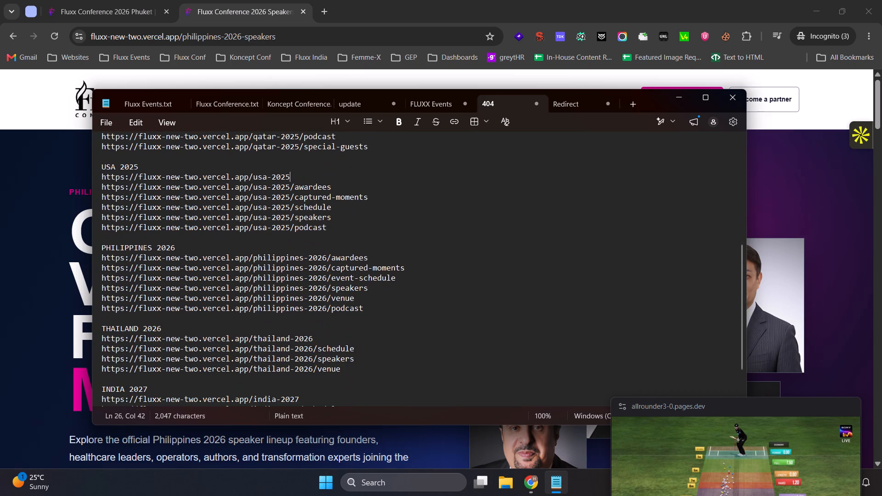
pyautogui.click(327, 255)
pyautogui.keyDown('shift'); pyautogui.click(101, 259); pyautogui.keyUp('shift')
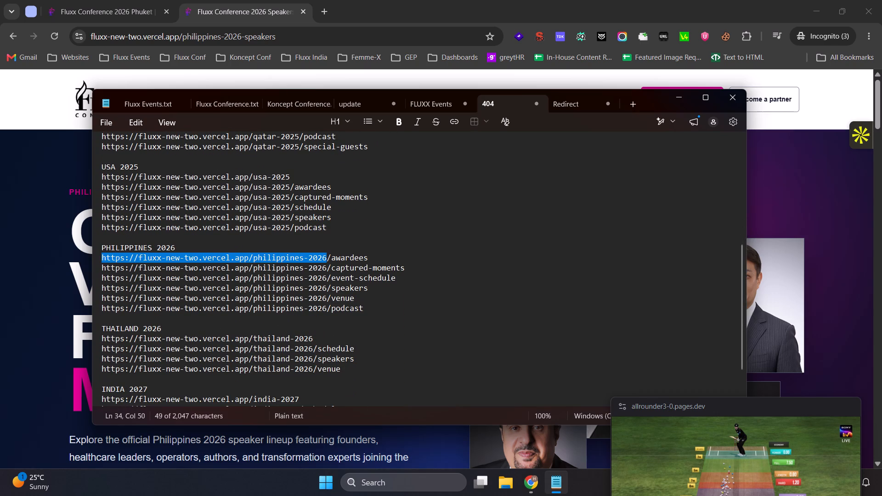
pyautogui.hotkey('ctrl', 'c')
pyautogui.click(191, 248)
pyautogui.press('Return')
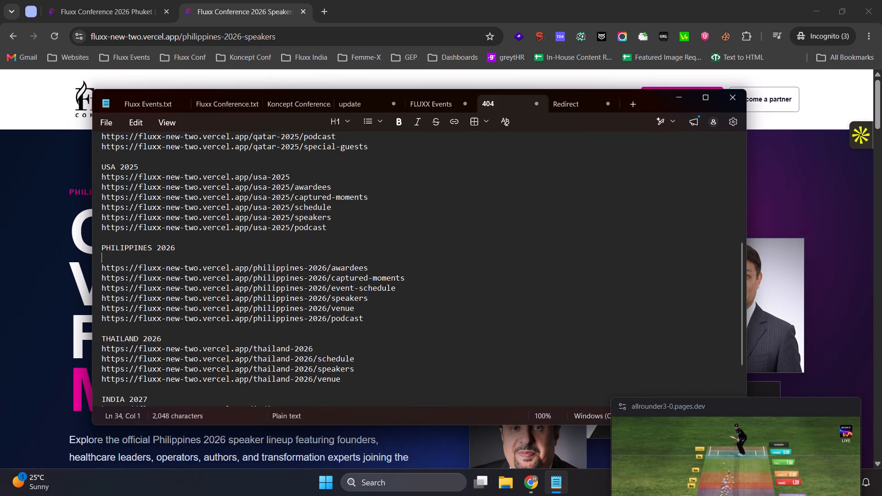
pyautogui.hotkey('ctrl', 'v')
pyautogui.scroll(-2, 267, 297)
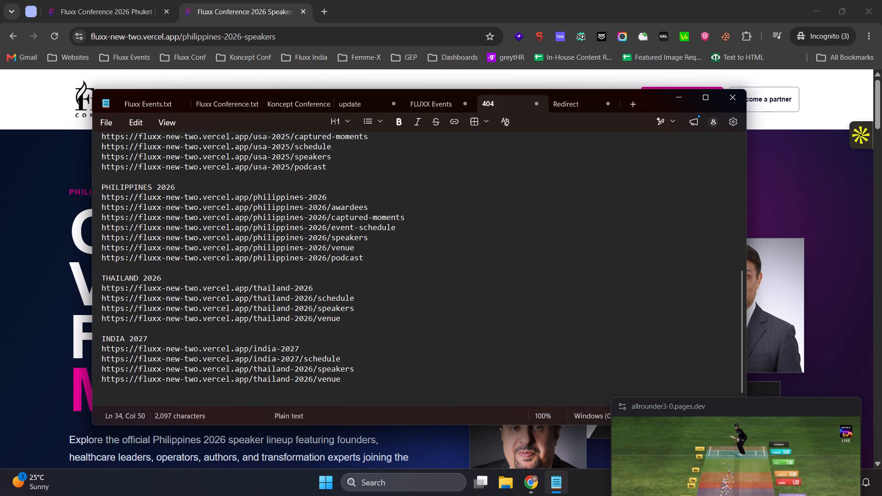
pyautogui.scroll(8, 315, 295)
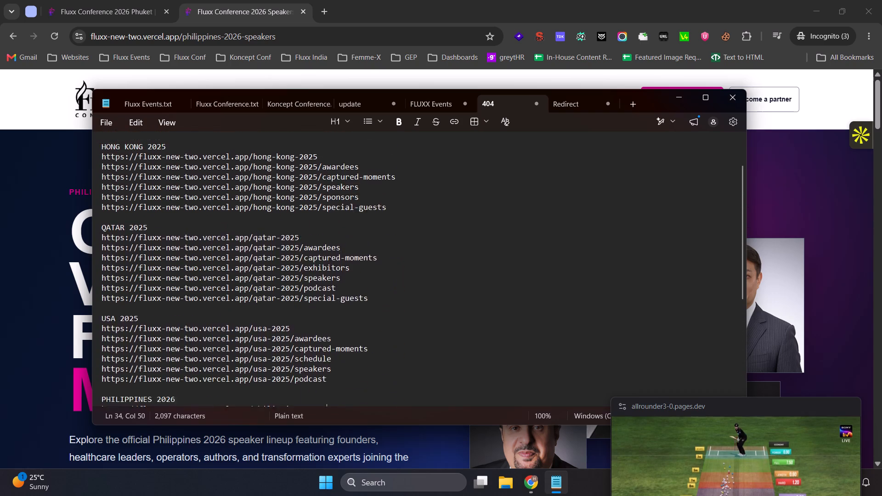
# Place the text cursor on the empty line below the INDIA 2027 list in the 404 notes.
pyautogui.scroll(4, 316, 294)
pyautogui.scroll(-3, 317, 295)
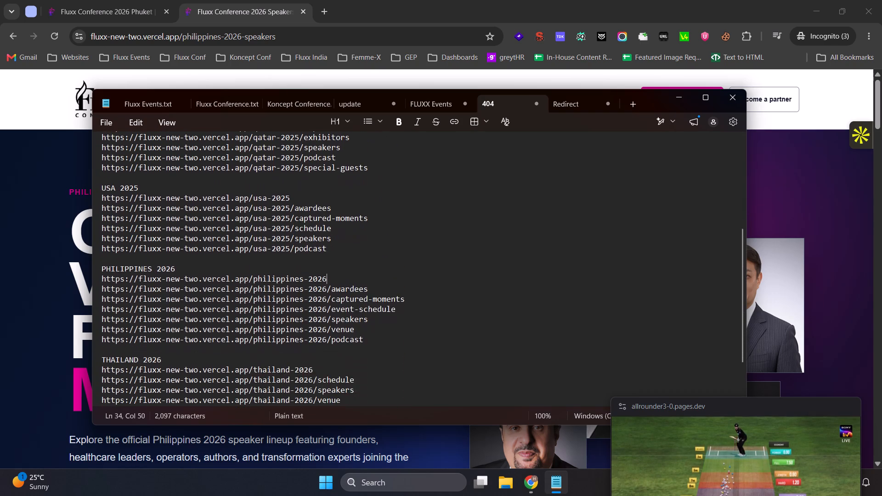
pyautogui.scroll(-4, 317, 303)
pyautogui.click(294, 391)
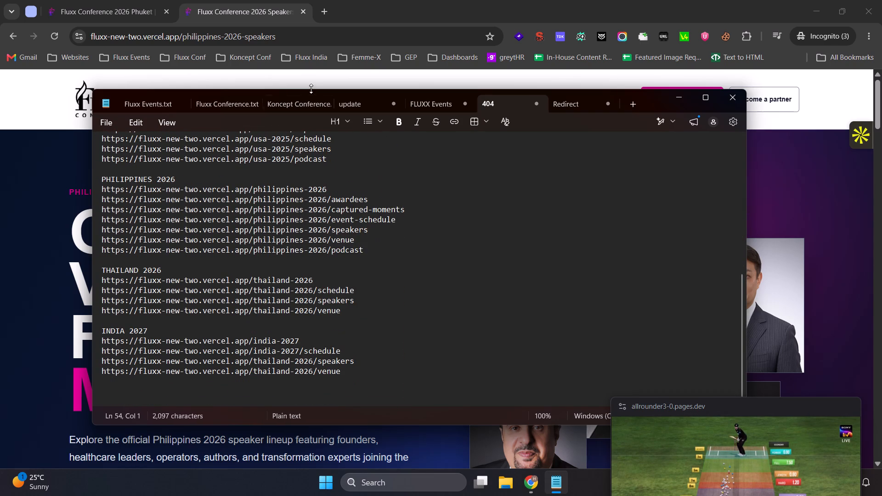
# In Chrome, open all six page links of the Florida, USA Edition 2027, from Event Overview to Venue & Travel, in separate new tabs.
pyautogui.hotkey('alt', 'Tab')
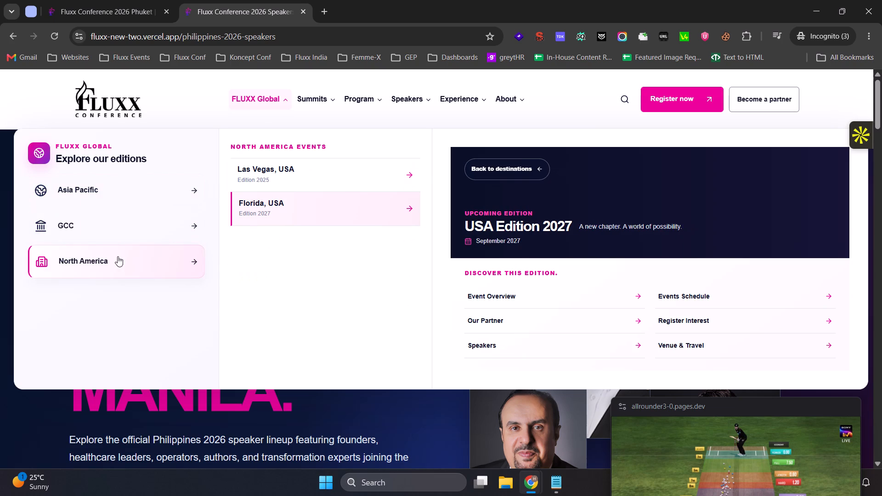
pyautogui.middleClick(507, 298)
pyautogui.middleClick(690, 298)
pyautogui.middleClick(491, 321)
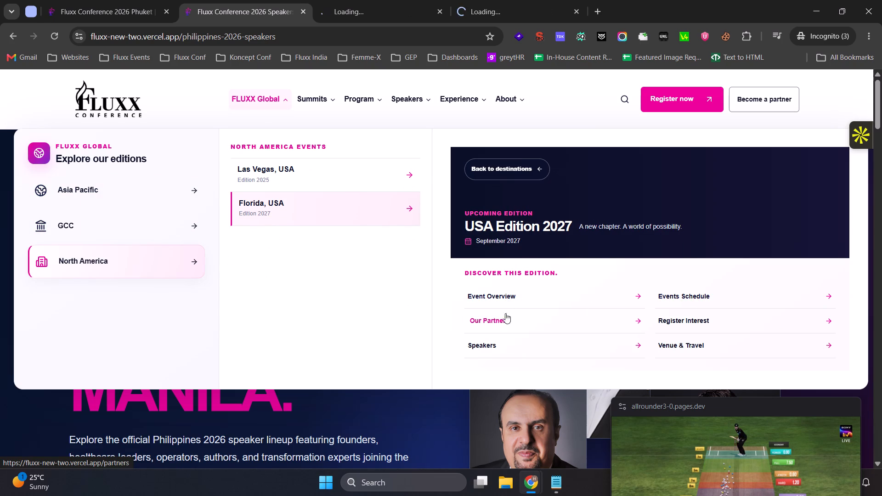
pyautogui.middleClick(704, 321)
pyautogui.middleClick(544, 349)
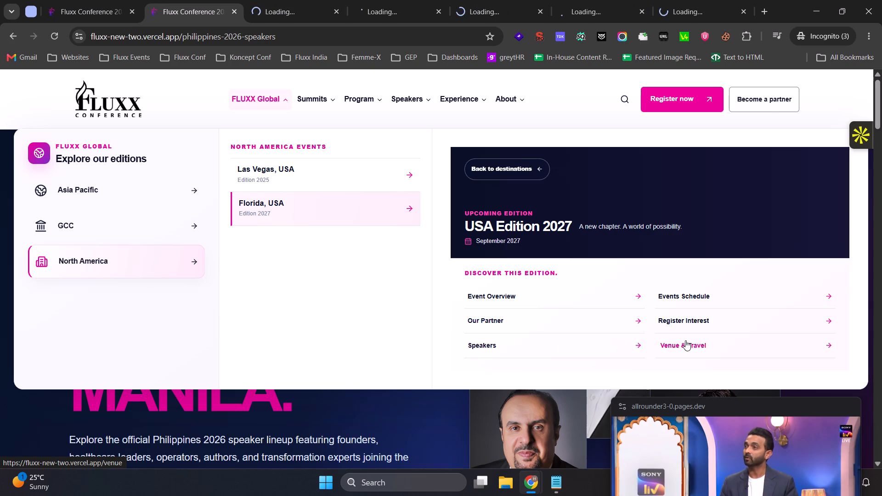
pyautogui.middleClick(685, 340)
# Examine the USA 2027 event overview page, from its hero section down to the closing Ideas. People. Impact. section.
pyautogui.click(264, 0)
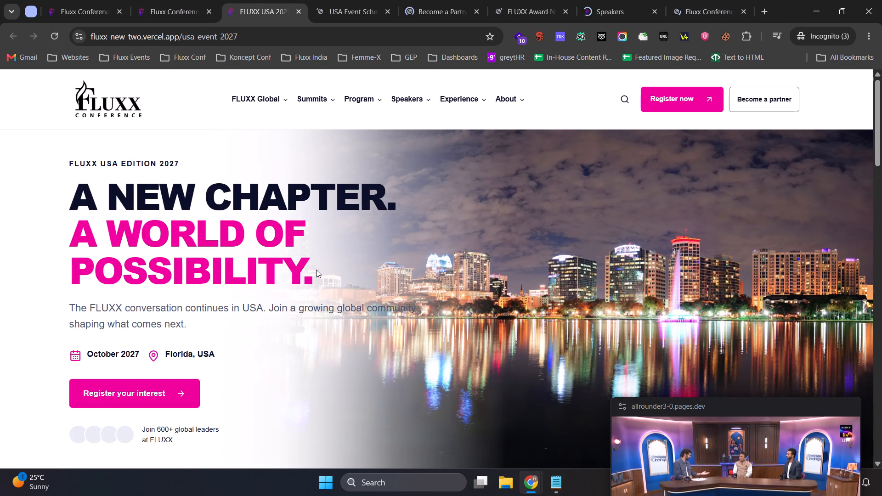
pyautogui.scroll(-6, 283, 281)
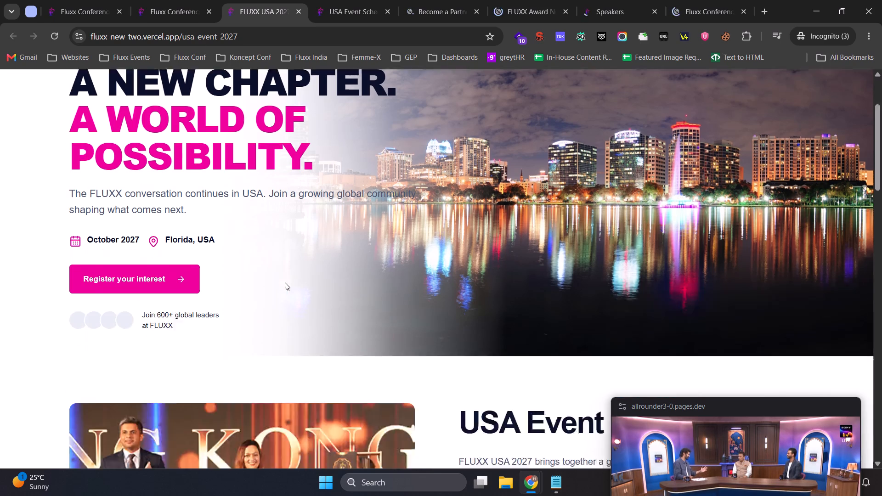
pyautogui.scroll(9, 284, 281)
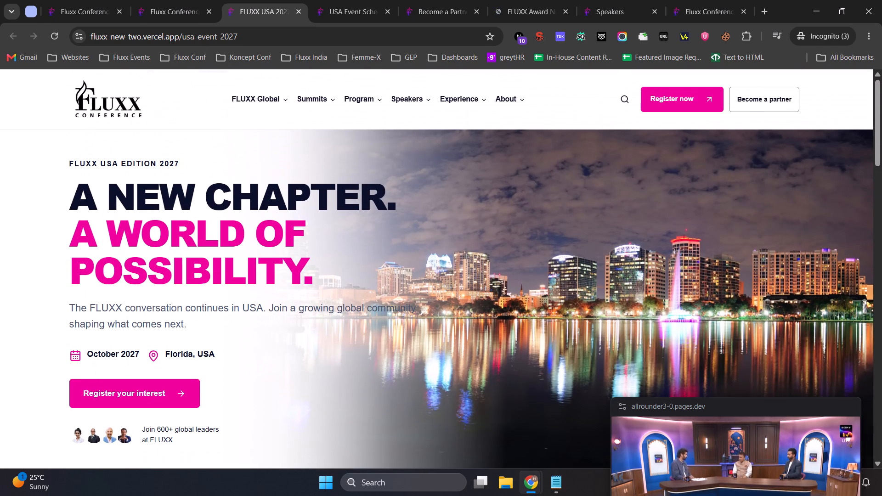
pyautogui.scroll(-7, 284, 273)
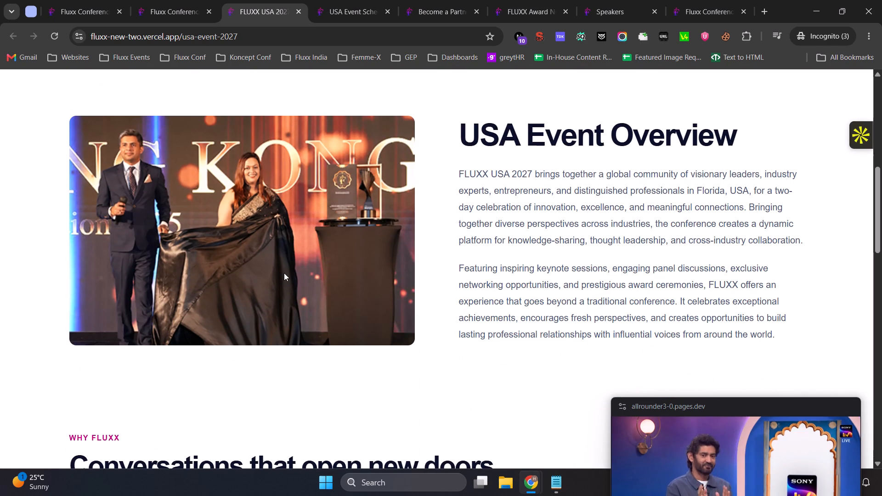
pyautogui.scroll(6, 284, 273)
pyautogui.scroll(-5, 286, 270)
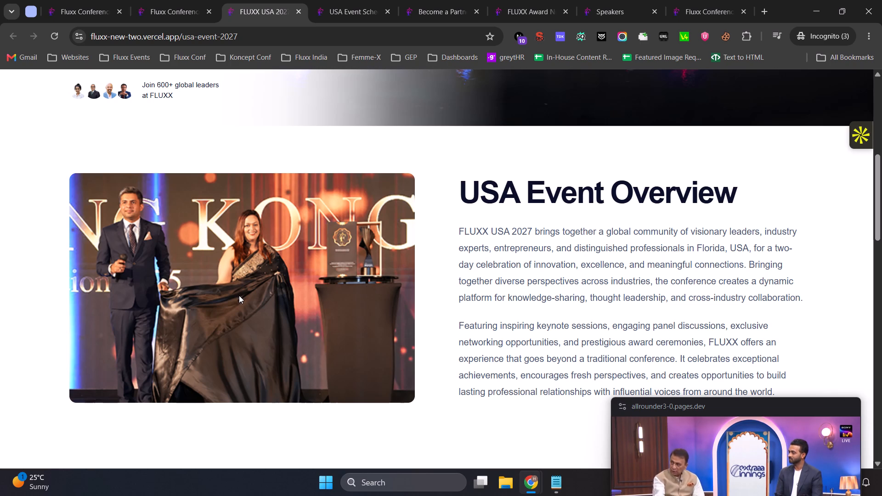
pyautogui.scroll(-6, 425, 309)
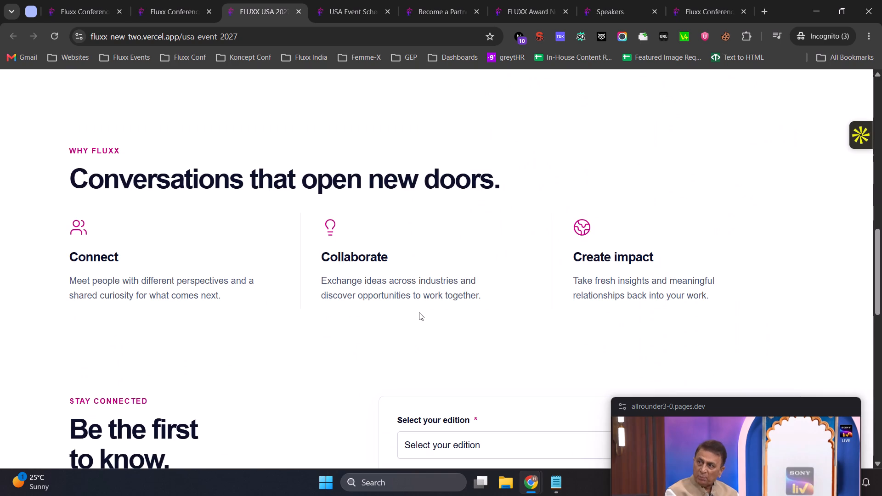
pyautogui.scroll(-11, 419, 312)
pyautogui.scroll(6, 401, 333)
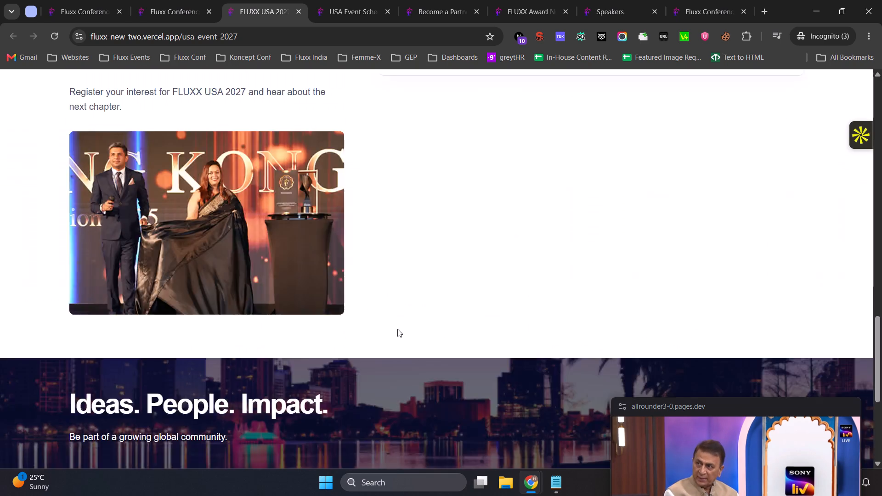
pyautogui.scroll(20, 397, 329)
pyautogui.scroll(2, 397, 329)
pyautogui.scroll(4, 531, 275)
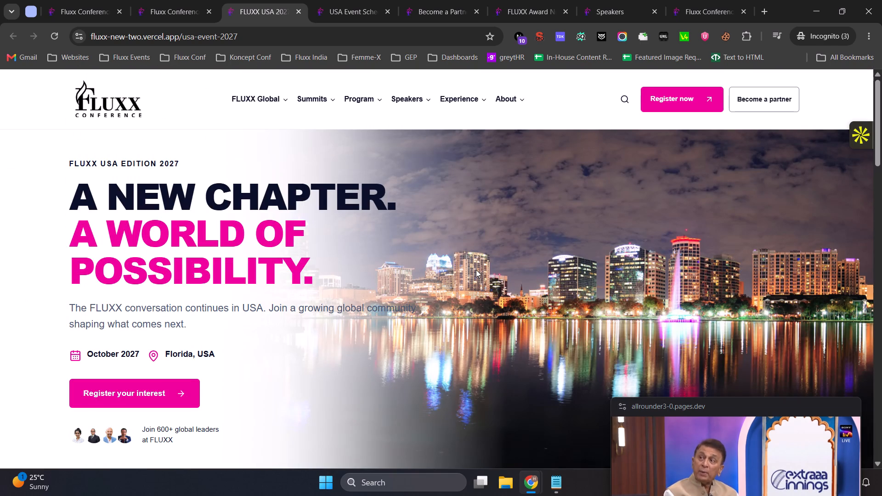
# Copy the overview page's URL and add it in Notepad's 404 notes under a new heading, USA 2027.
pyautogui.click(301, 39)
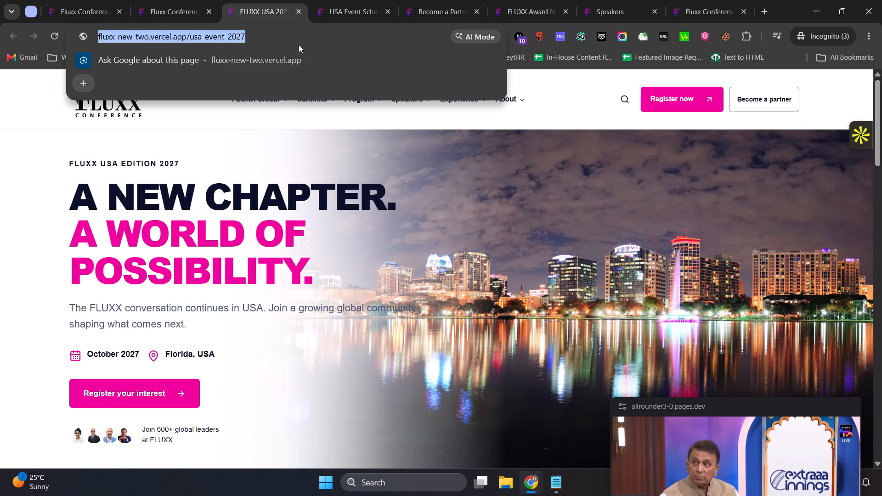
pyautogui.hotkey('ctrl', 'c')
pyautogui.hotkey('ctrl', 'c')
pyautogui.hotkey('alt', 'Tab')
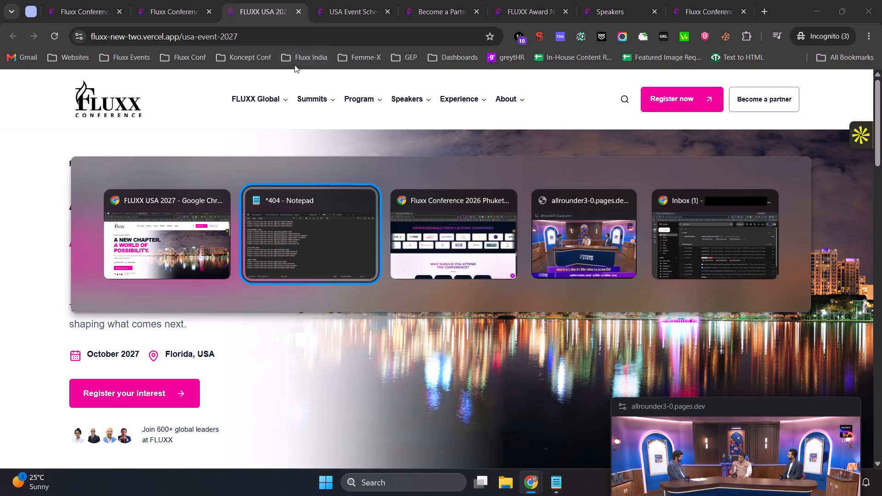
pyautogui.write('USA')
pyautogui.press('space')
pyautogui.write('2027')
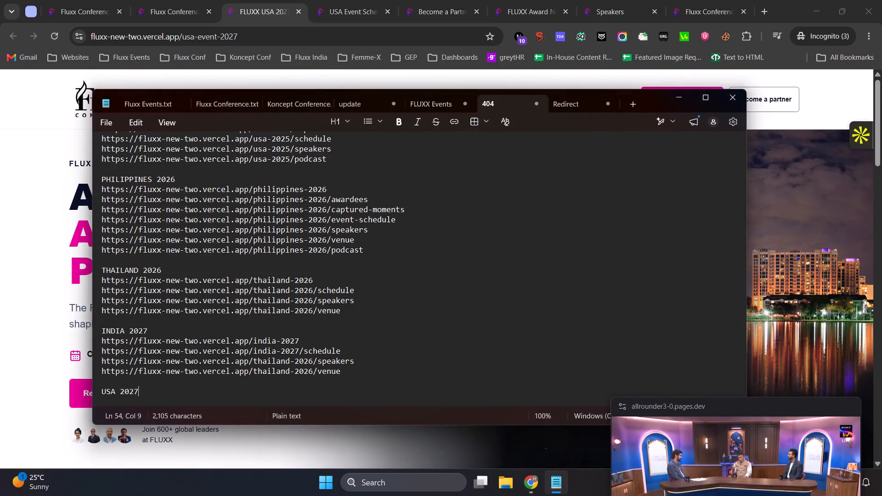
pyautogui.press('Return')
pyautogui.hotkey('ctrl', 'shift', 'v')
pyautogui.hotkey('ctrl', 'Left')
pyautogui.hotkey('ctrl', 'shift', 'Left')
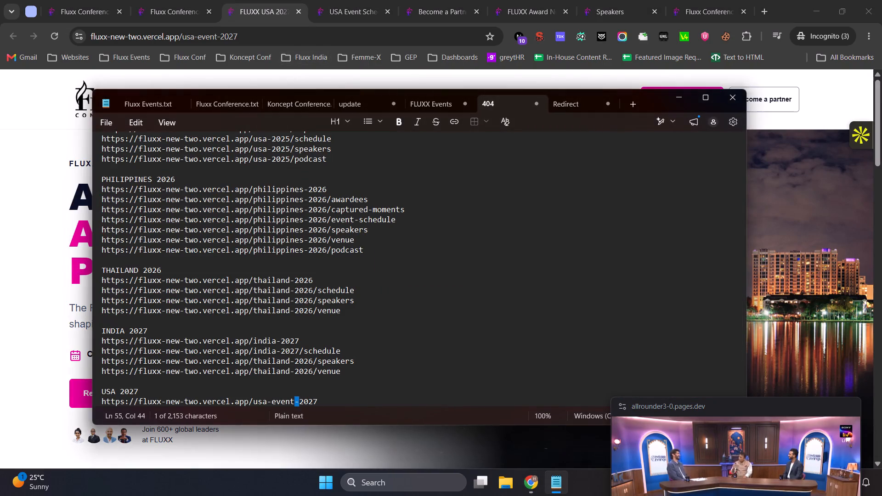
pyautogui.hotkey('ctrl', 'shift', 'Left')
pyautogui.press('BackSpace')
pyautogui.hotkey('ctrl', 'Right')
pyautogui.hotkey('ctrl', 'Right')
pyautogui.hotkey('ctrl', 'Left')
pyautogui.hotkey('ctrl', 'Right')
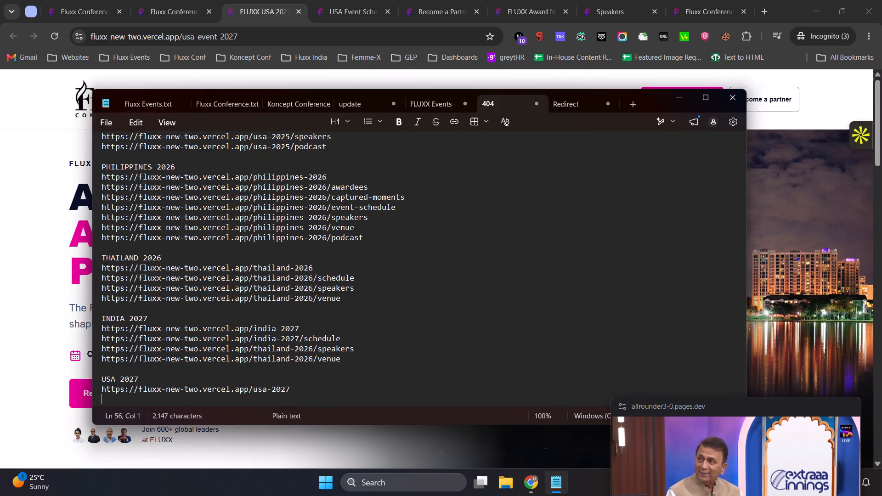
# Close the USA 2027 overview page in Chrome.
pyautogui.hotkey('alt', 'Tab')
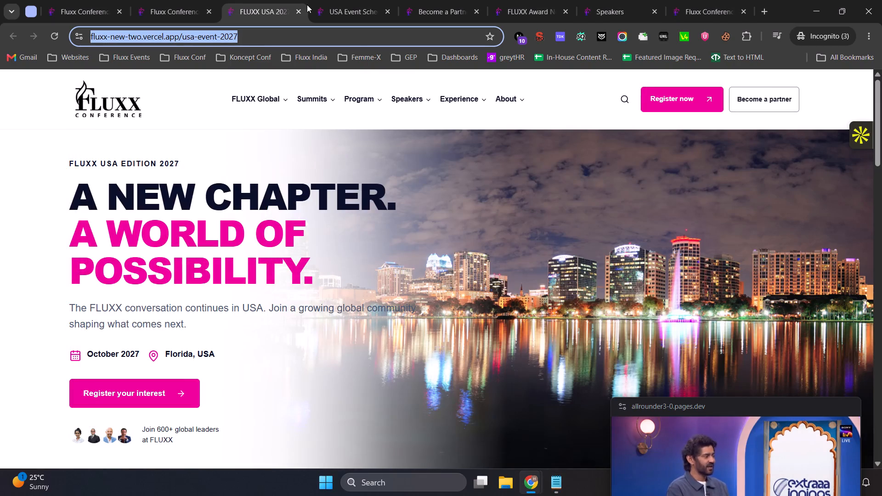
pyautogui.hotkey('ctrl', 'w')
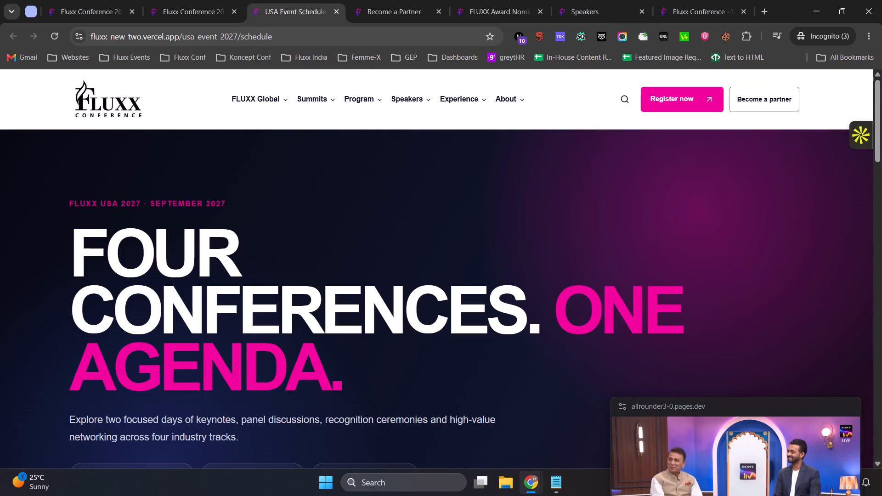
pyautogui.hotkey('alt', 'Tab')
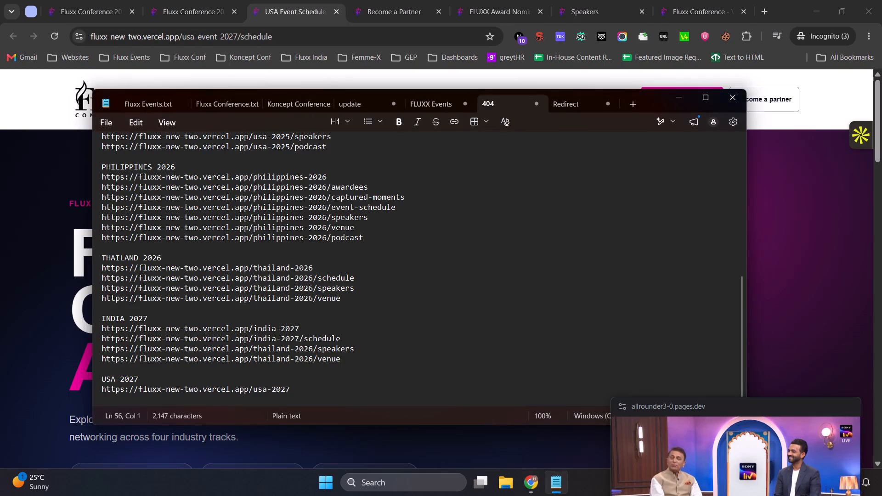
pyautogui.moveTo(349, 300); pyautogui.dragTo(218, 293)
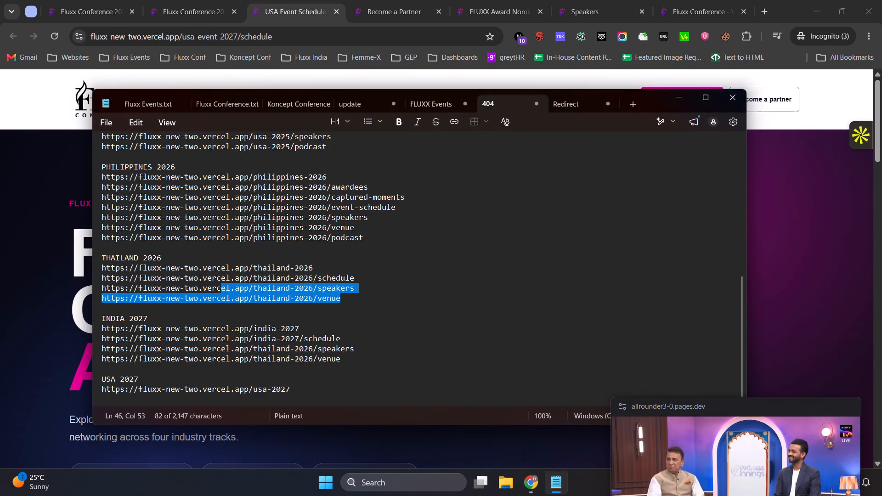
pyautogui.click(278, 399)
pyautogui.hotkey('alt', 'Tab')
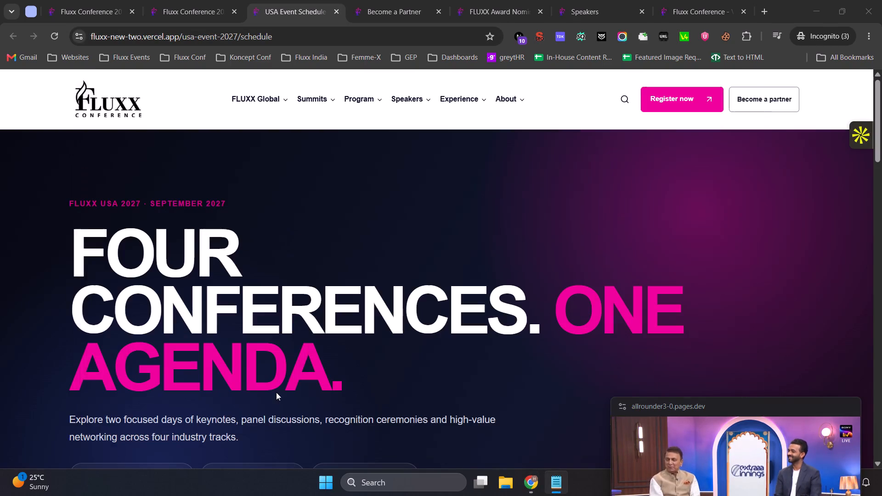
# Copy the USA 2027 schedule page's URL from Chrome onto the line below the USA 2027 base URL in Notepad.
pyautogui.click(258, 41)
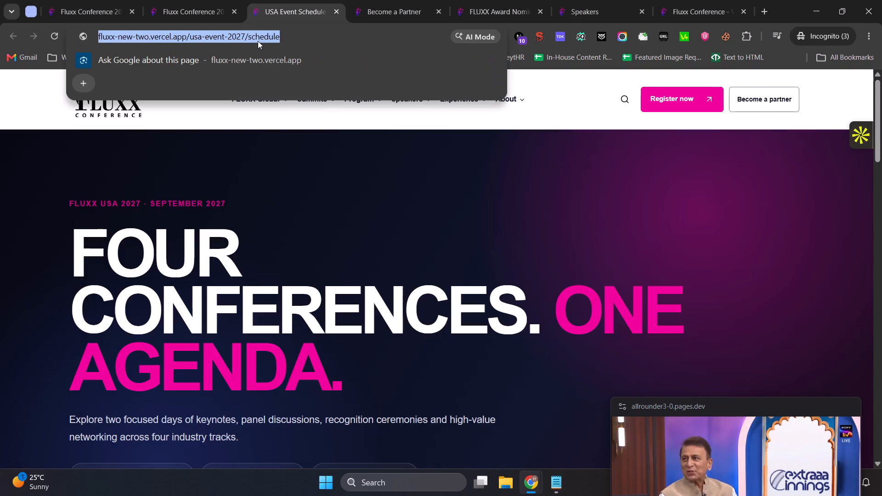
pyautogui.hotkey('ctrl', 'c')
pyautogui.hotkey('ctrl', 'c')
pyautogui.hotkey('alt', 'Tab')
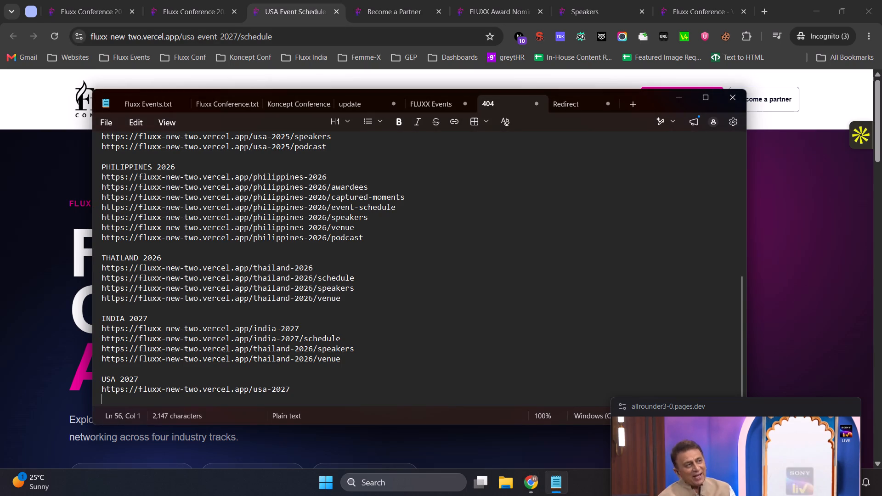
pyautogui.hotkey('ctrl', 'shift', 'v')
pyautogui.hotkey('ctrl', 'Left')
pyautogui.hotkey('ctrl', 'Left')
pyautogui.hotkey('ctrl', 'Left')
pyautogui.hotkey('ctrl', 'Right')
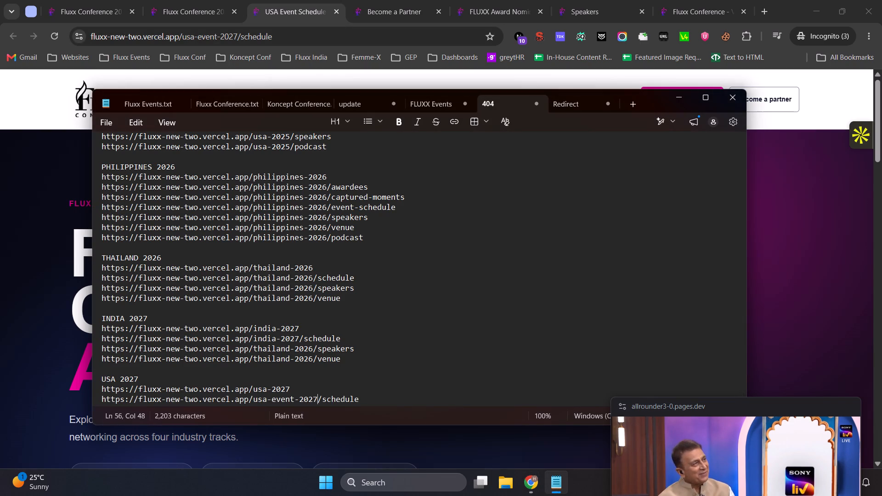
pyautogui.hotkey('ctrl', 'Left')
pyautogui.hotkey('ctrl', 'shift', 'Left')
pyautogui.hotkey('ctrl', 'shift', 'Left')
pyautogui.press('BackSpace')
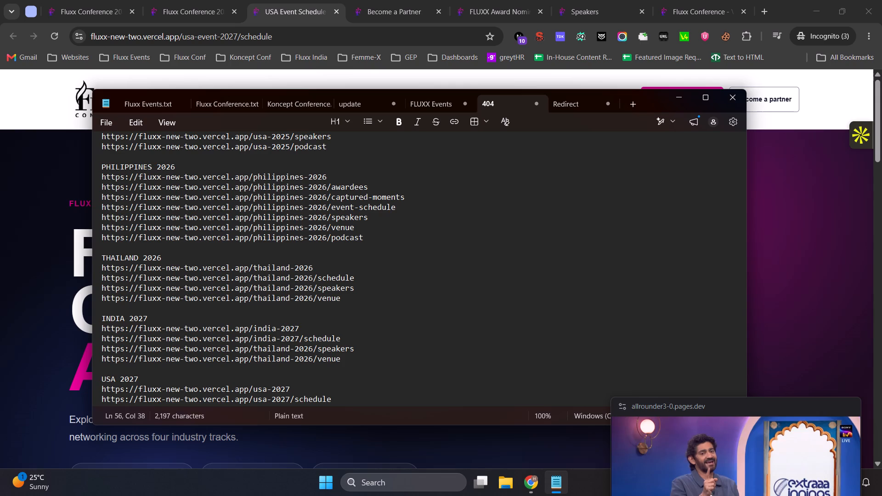
pyautogui.press('Right')
pyautogui.press('Right')
pyautogui.press('Right')
pyautogui.press('Right')
pyautogui.press('Right')
pyautogui.press('Right')
pyautogui.press('Right')
pyautogui.press('Right')
pyautogui.press('Right')
pyautogui.press('Right')
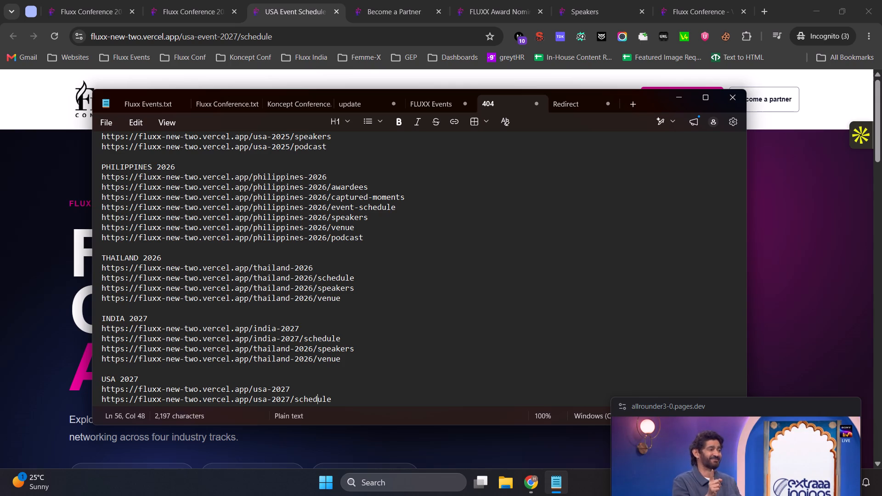
pyautogui.press('Right')
pyautogui.press('Right')
pyautogui.press('Right')
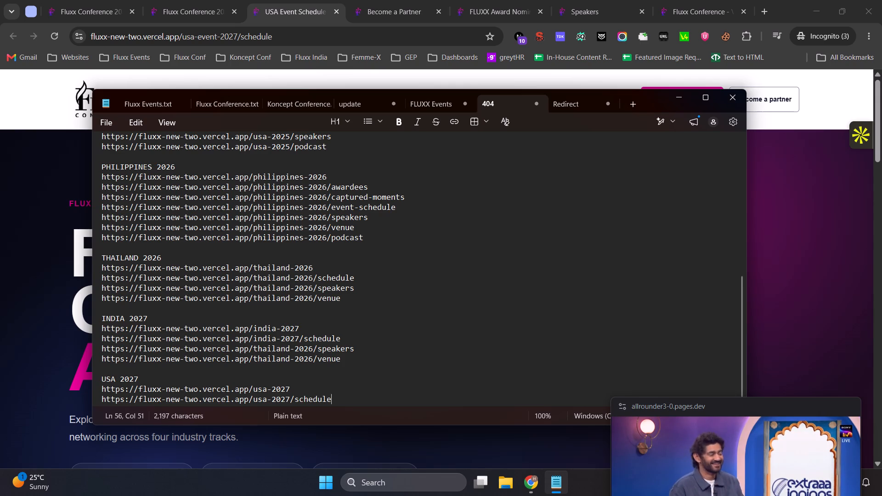
pyautogui.press('Return')
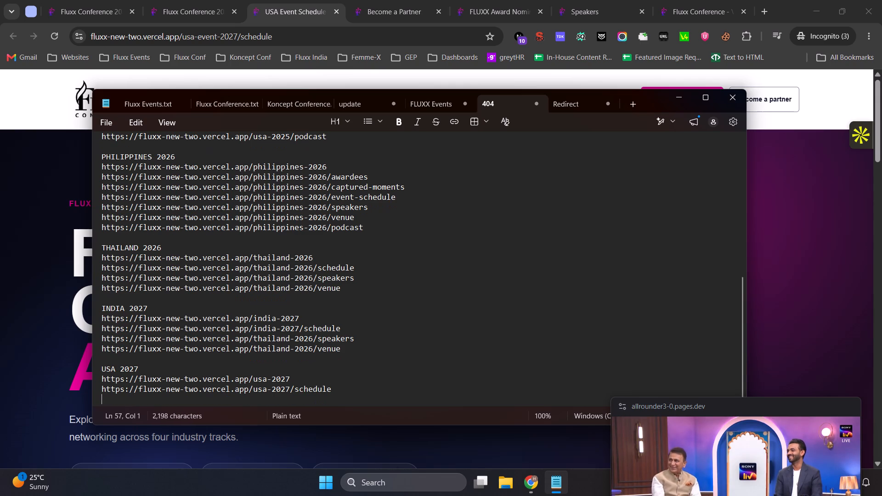
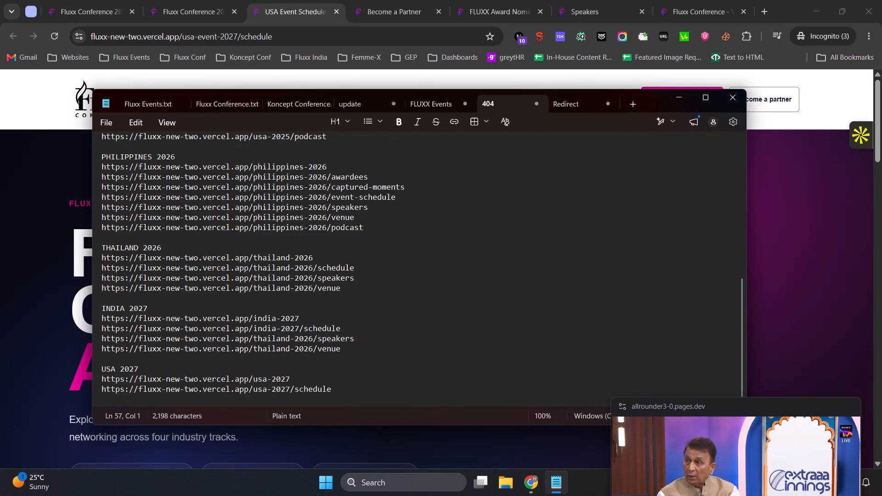
# Close the USA 2027 schedule, Become a Partner and award nomination pages in Chrome.
pyautogui.click(238, 399)
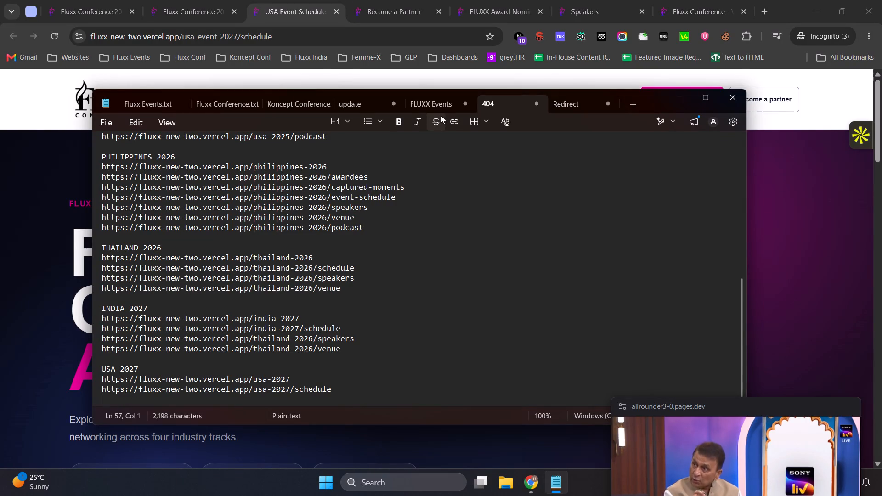
pyautogui.click(336, 13)
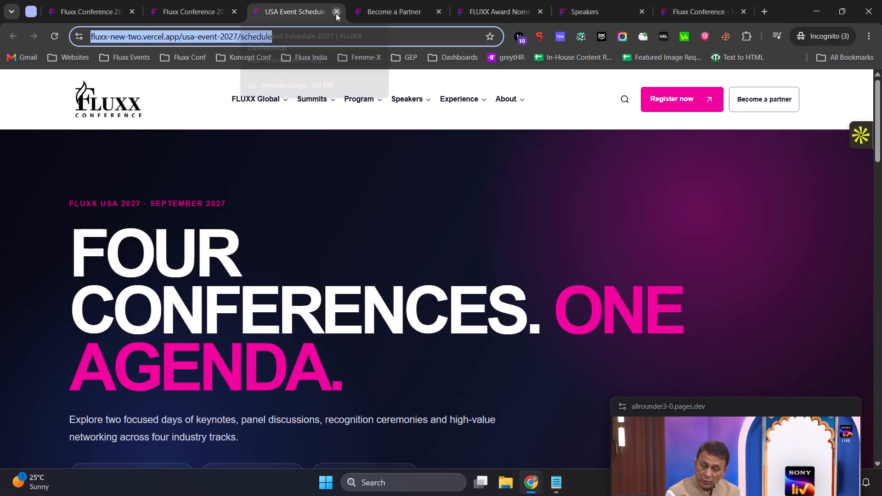
pyautogui.click(339, 14)
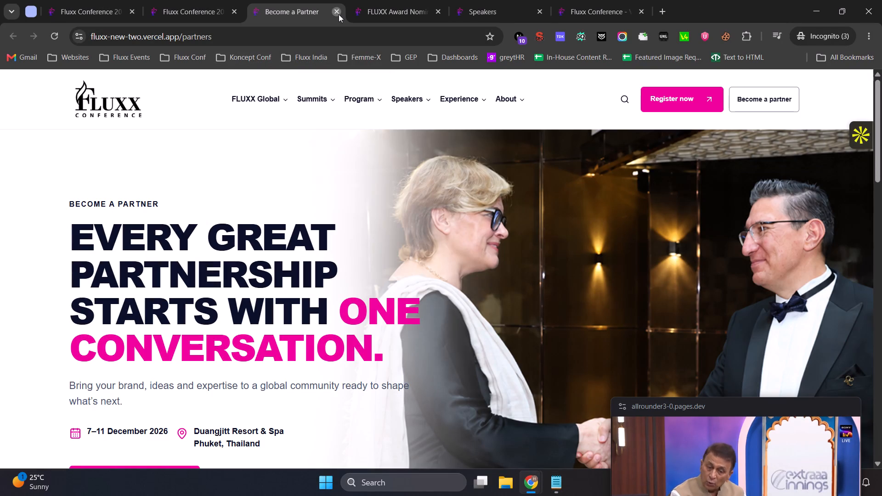
pyautogui.click(339, 14)
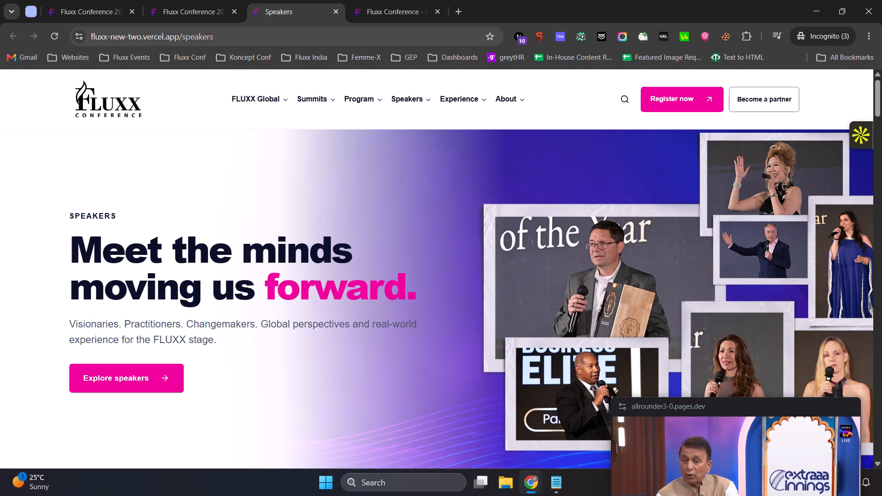
# Copy the Speakers page's URL from Chrome onto the line below the USA 2027 schedule entry in Notepad.
pyautogui.click(304, 37)
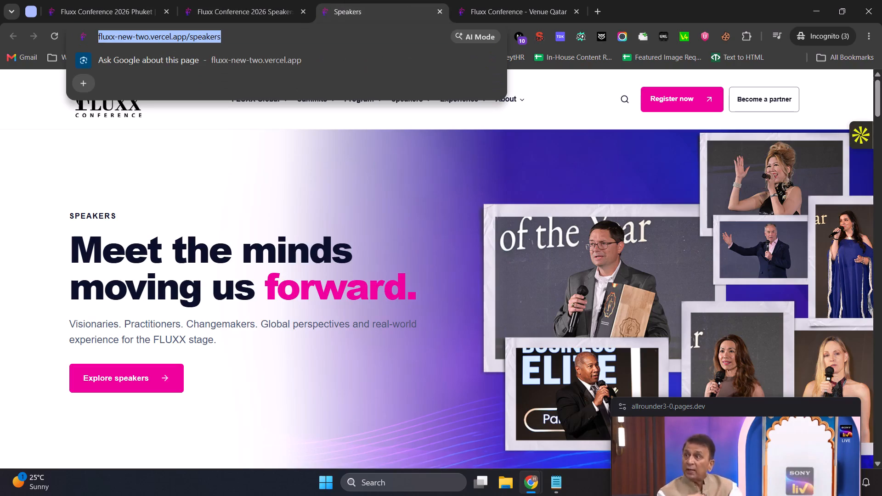
pyautogui.hotkey('ctrl', 'c')
pyautogui.hotkey('alt', 'Tab')
pyautogui.hotkey('ctrl', 'shift', 'v')
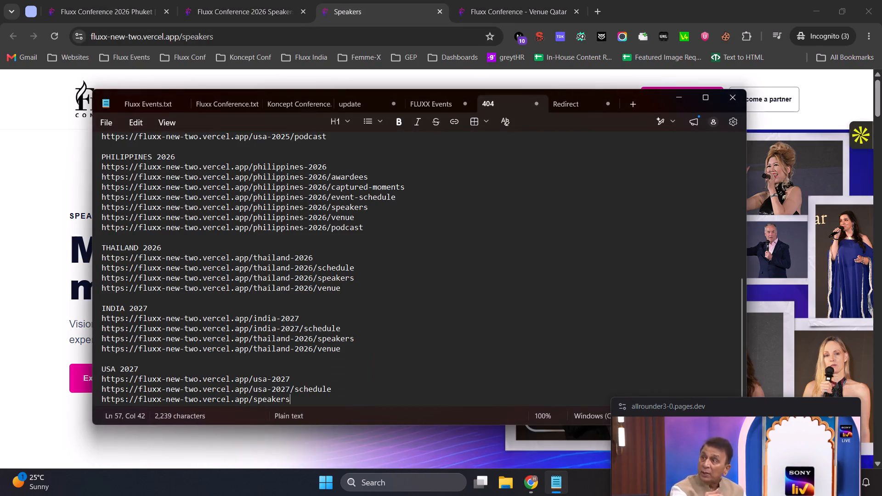
pyautogui.press('Up')
pyautogui.hotkey('ctrl', 'shift', 'Left')
pyautogui.hotkey('ctrl', 'shift', 'Left')
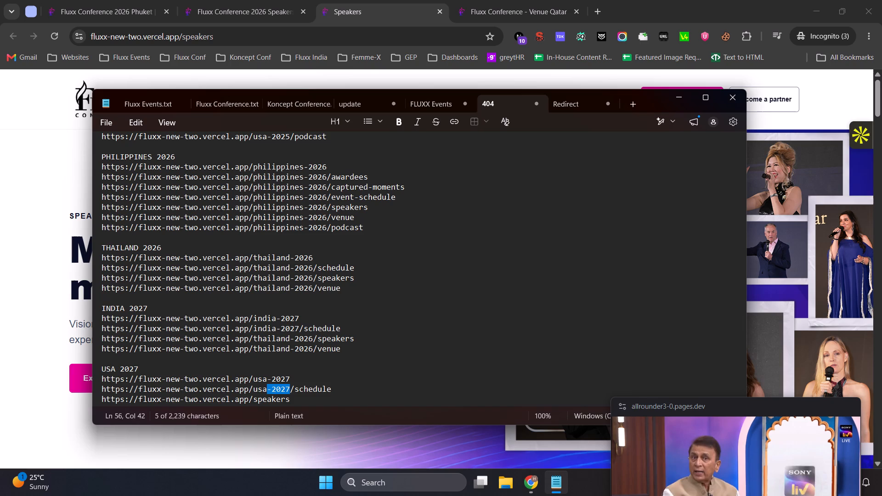
pyautogui.hotkey('ctrl', 'shift', 'Left')
pyautogui.hotkey('shift', 'Left')
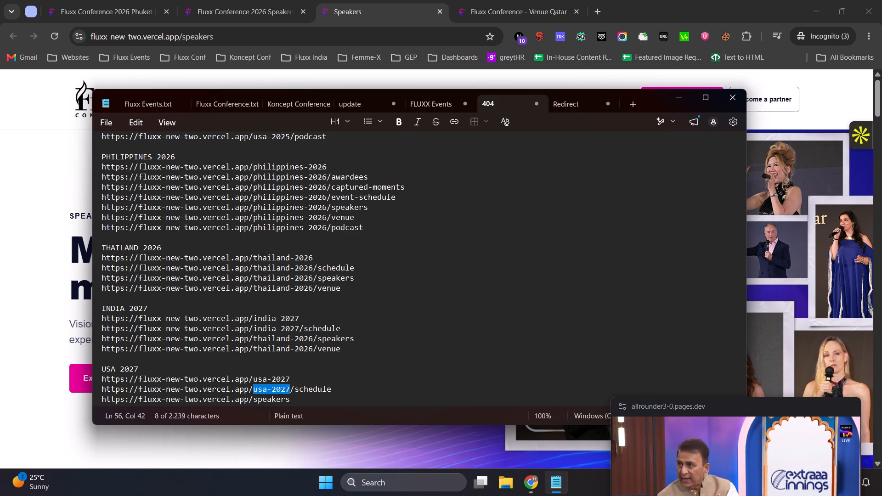
pyautogui.hotkey('ctrl', 'c')
pyautogui.press('Down')
pyautogui.hotkey('ctrl', 'v')
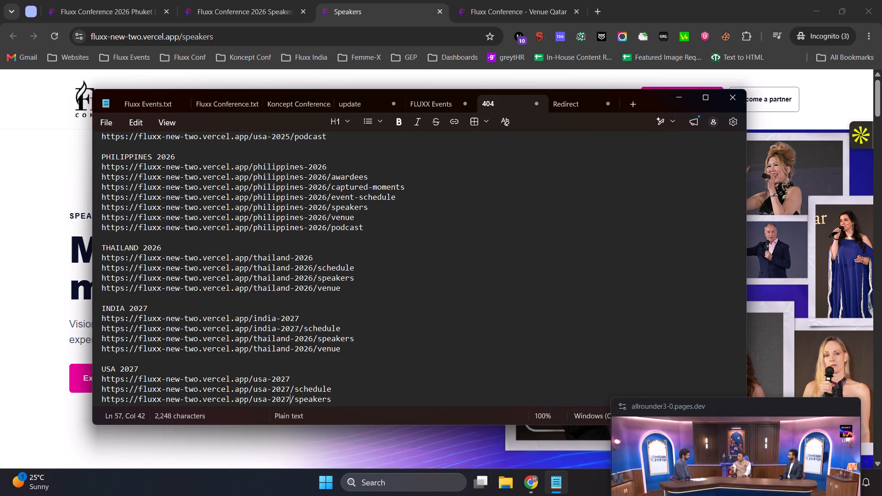
pyautogui.click(371, 401)
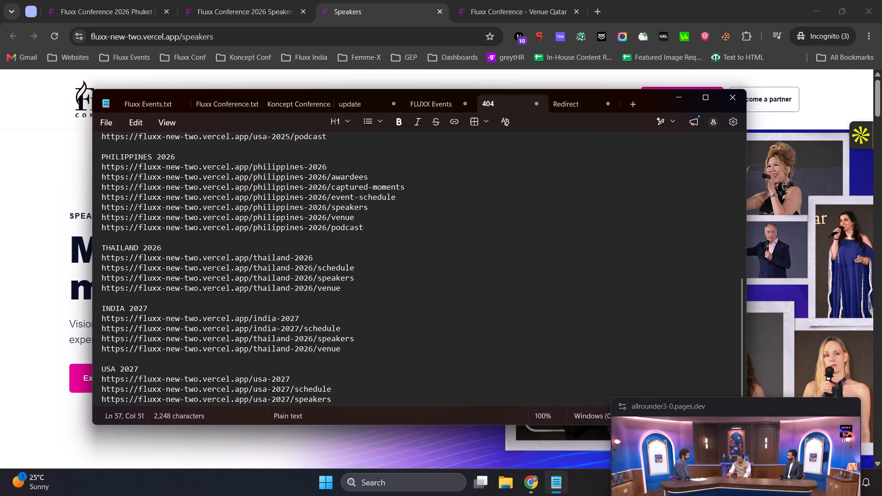
pyautogui.press('Return')
# Close the Speakers page in Chrome.
pyautogui.hotkey('alt', 'Tab')
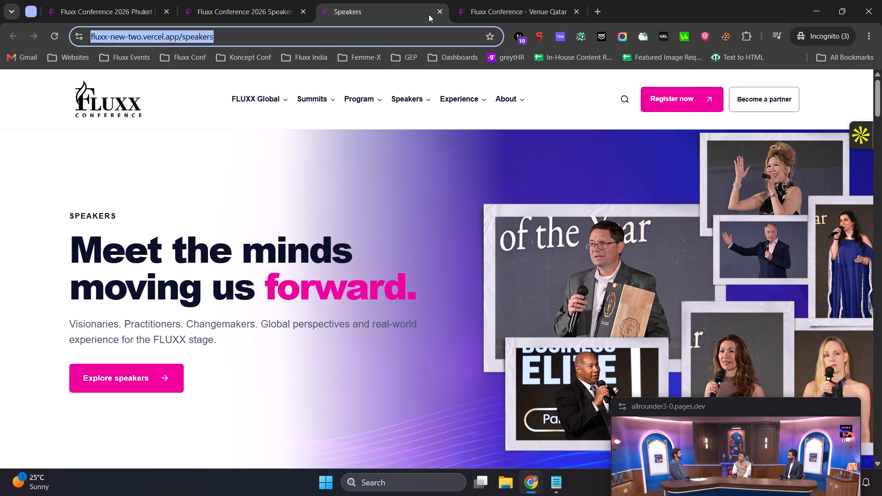
pyautogui.click(441, 13)
# Look over the venue page in Chrome and copy its URL onto the line below the USA 2027 speakers entry in Notepad.
pyautogui.scroll(-5, 309, 249)
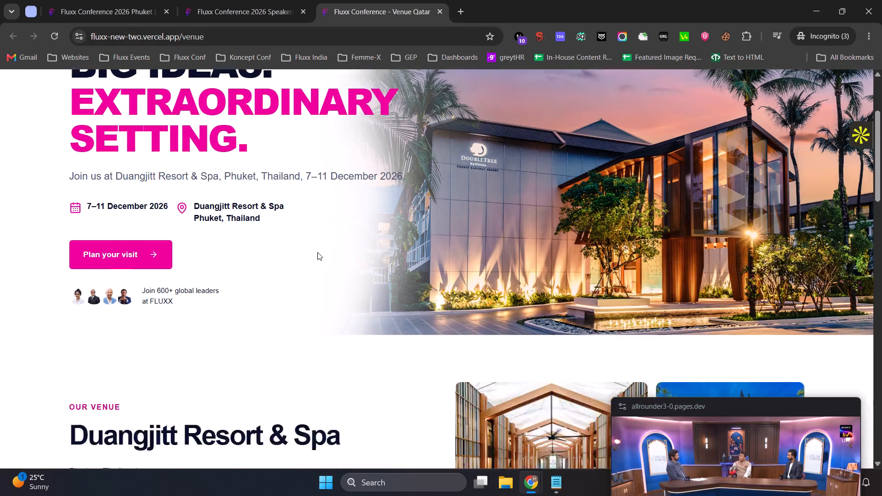
pyautogui.scroll(-7, 317, 252)
pyautogui.scroll(13, 317, 252)
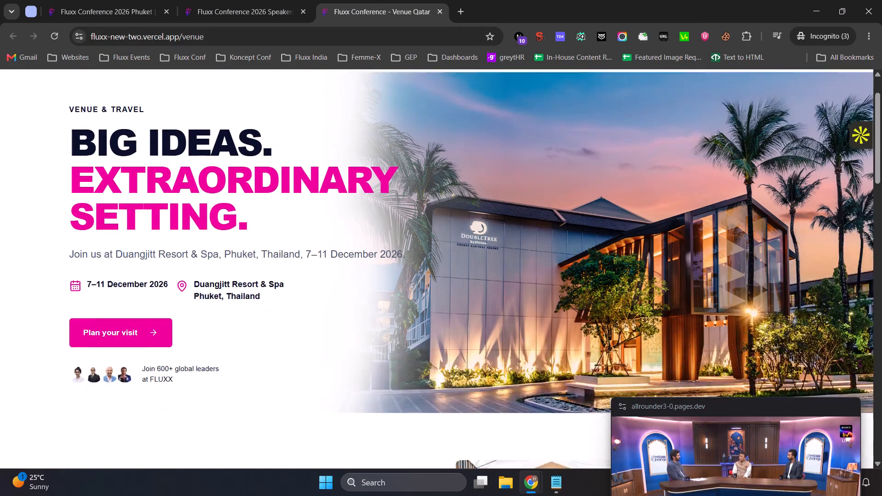
pyautogui.scroll(8, 310, 249)
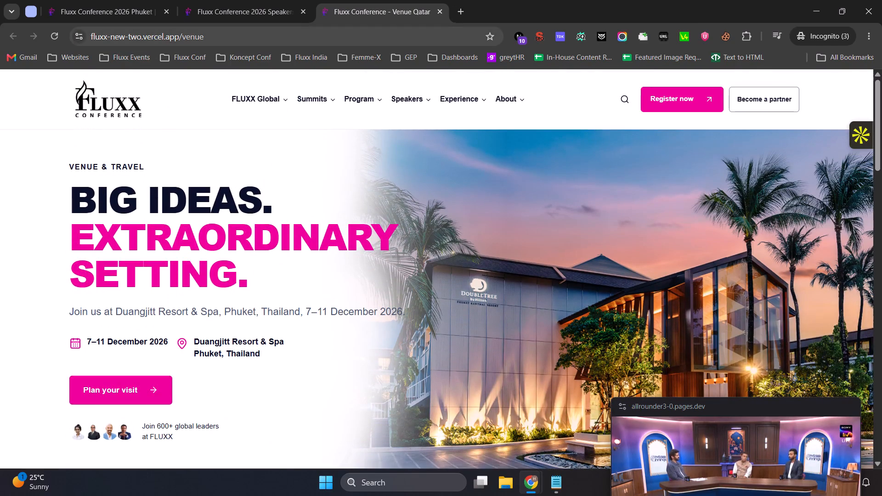
pyautogui.click(209, 40)
pyautogui.hotkey('ctrl', 'c')
pyautogui.hotkey('alt', 'Tab')
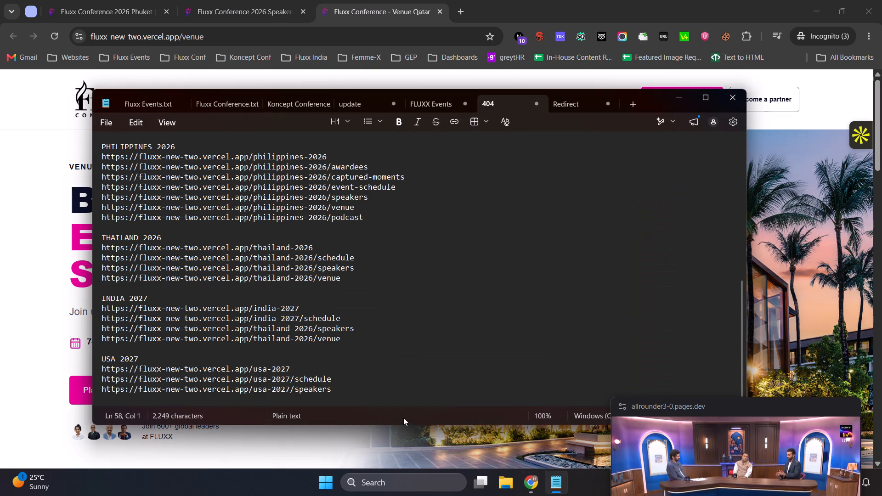
pyautogui.hotkey('ctrl', 'shift', 'v')
pyautogui.press('Up')
pyautogui.hotkey('ctrl', 'Right')
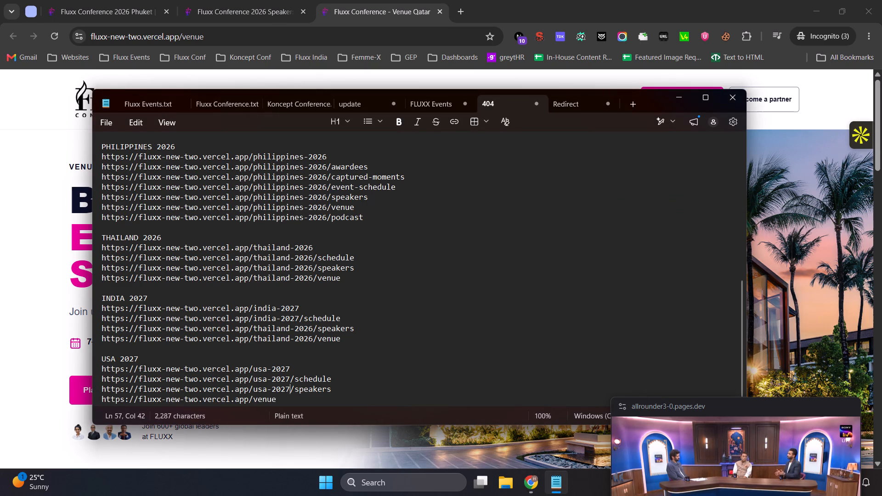
pyautogui.hotkey('ctrl', 'shift', 'Left')
pyautogui.hotkey('ctrl', 'shift', 'Left')
pyautogui.hotkey('ctrl', 'shift', 'Left')
pyautogui.hotkey('ctrl', 'shift', 'Left')
pyautogui.hotkey('ctrl', 'c')
pyautogui.press('Down')
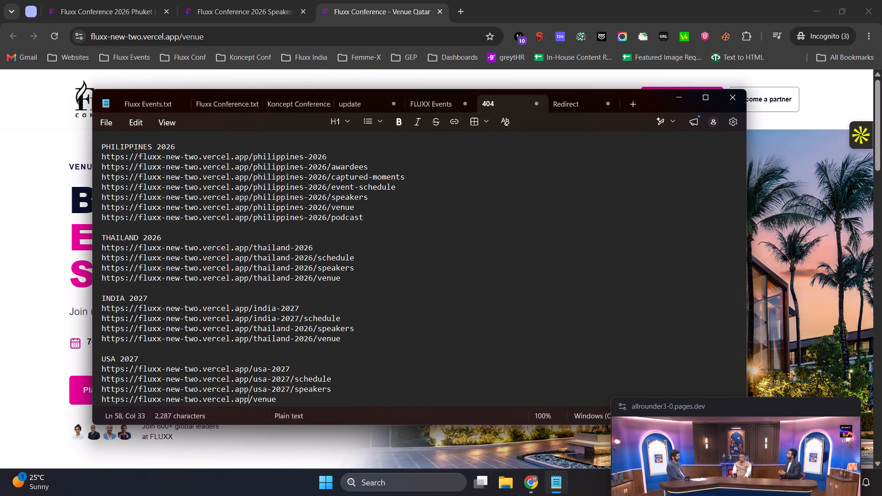
pyautogui.hotkey('ctrl', 'v')
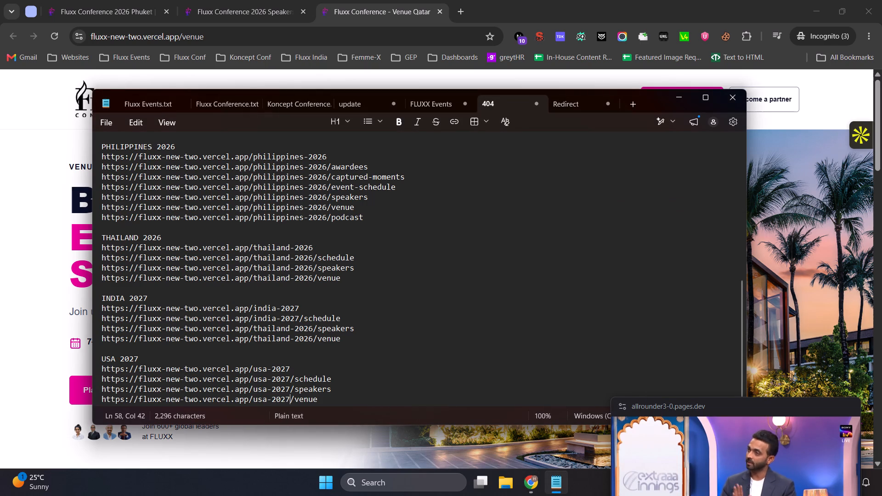
# Replace the edition segment with india-2027 in the speakers and venue URLs of the INDIA 2027 list.
pyautogui.scroll(-8, 345, 324)
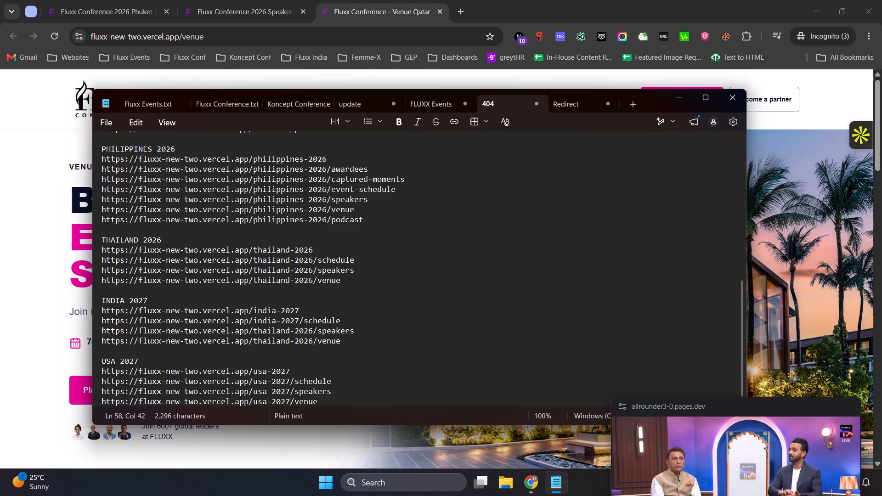
pyautogui.scroll(1, 382, 320)
pyautogui.scroll(-3, 382, 320)
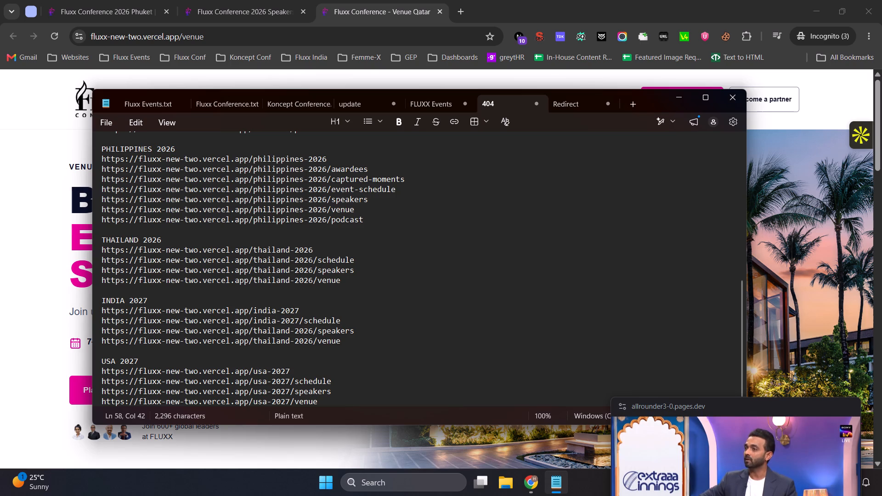
pyautogui.moveTo(299, 321); pyautogui.dragTo(247, 319)
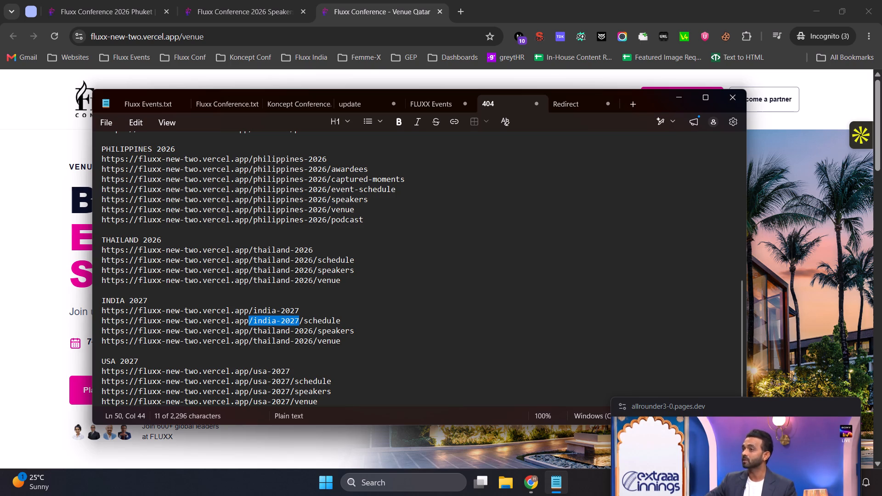
pyautogui.moveTo(247, 319); pyautogui.dragTo(249, 320)
pyautogui.hotkey('ctrl', 'c')
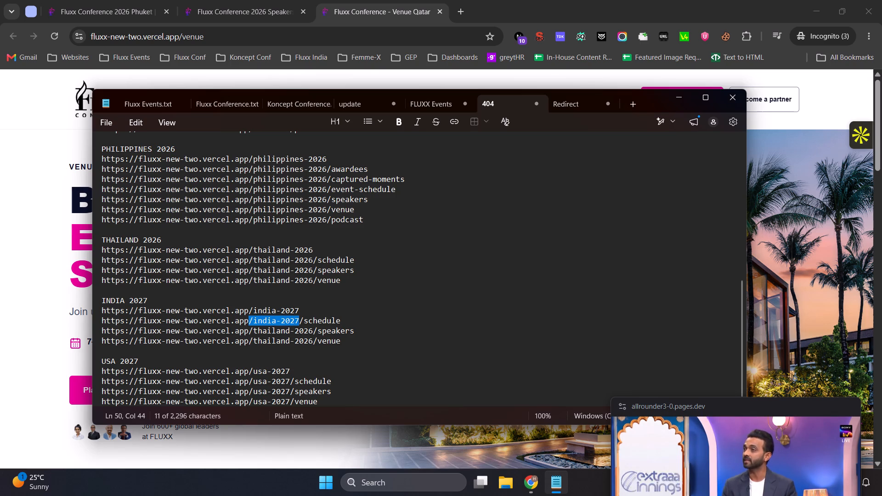
pyautogui.moveTo(315, 330); pyautogui.dragTo(249, 330)
pyautogui.hotkey('ctrl', 'v')
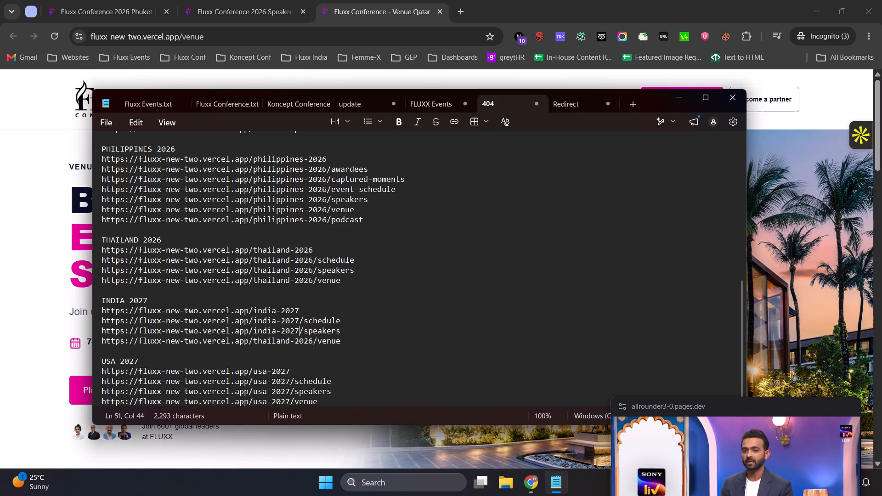
pyautogui.moveTo(313, 340); pyautogui.dragTo(250, 338)
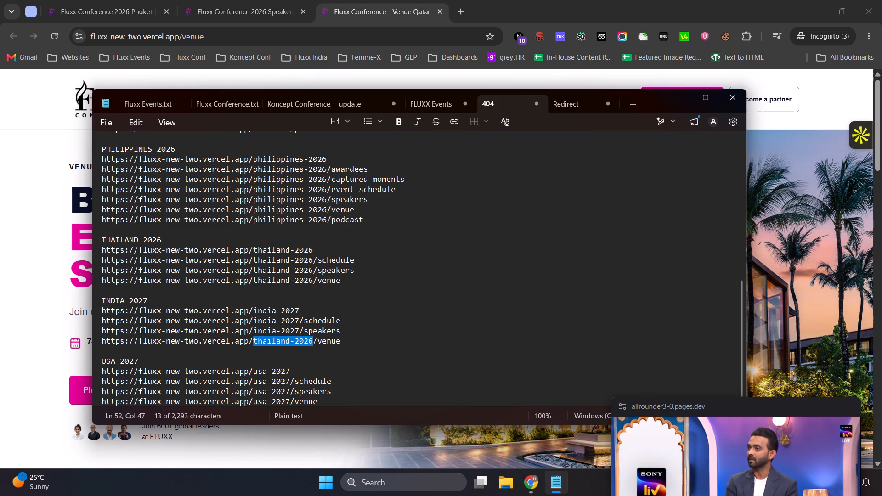
pyautogui.moveTo(250, 338); pyautogui.dragTo(249, 338)
pyautogui.hotkey('ctrl', 'v')
pyautogui.click(344, 315)
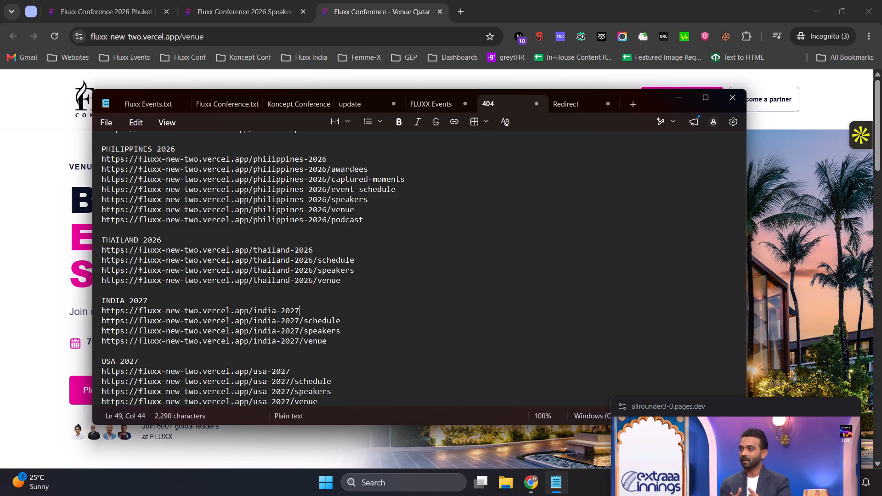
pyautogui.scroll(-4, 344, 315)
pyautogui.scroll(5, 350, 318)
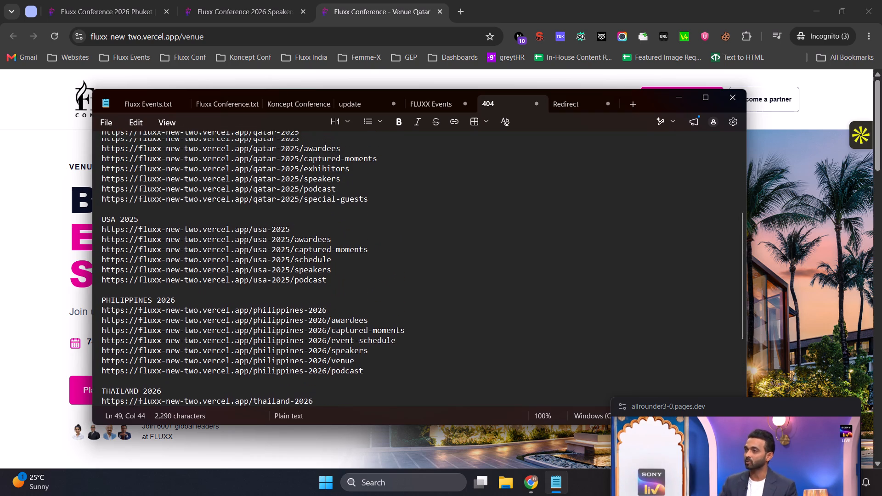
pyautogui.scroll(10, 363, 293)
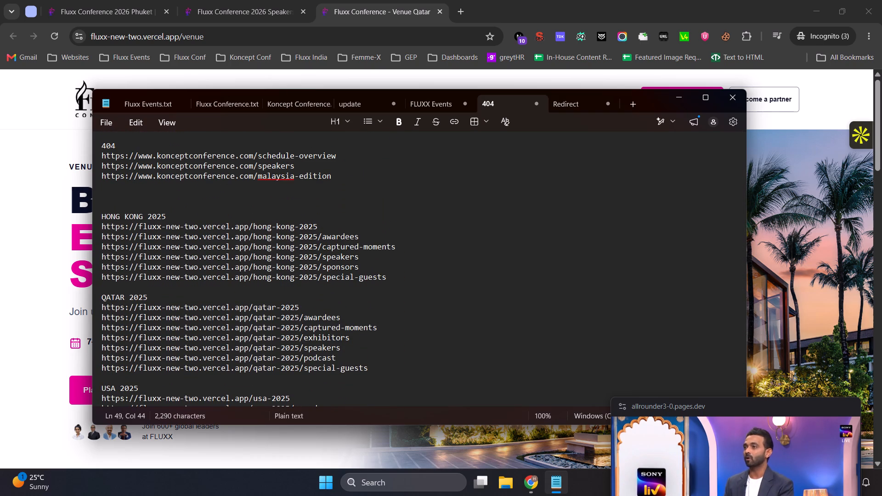